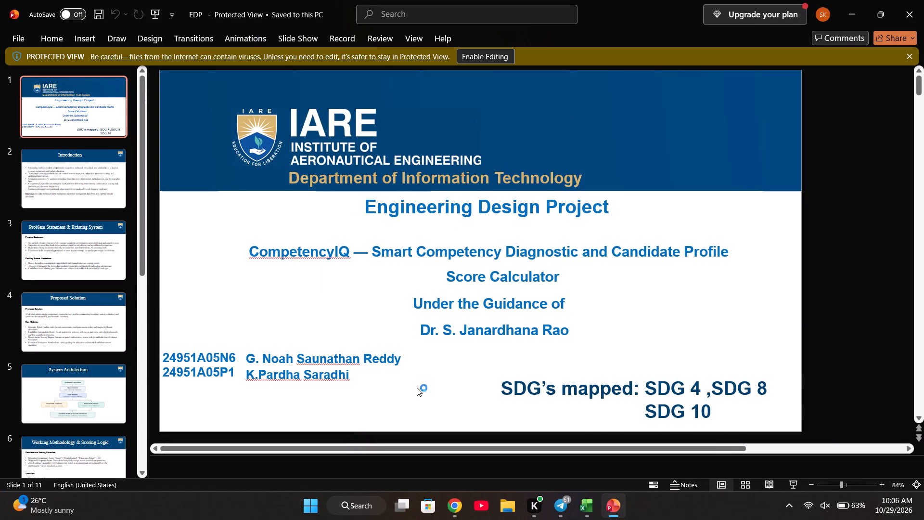
Enable editing for the protected EDP presentation.
click(500, 54)
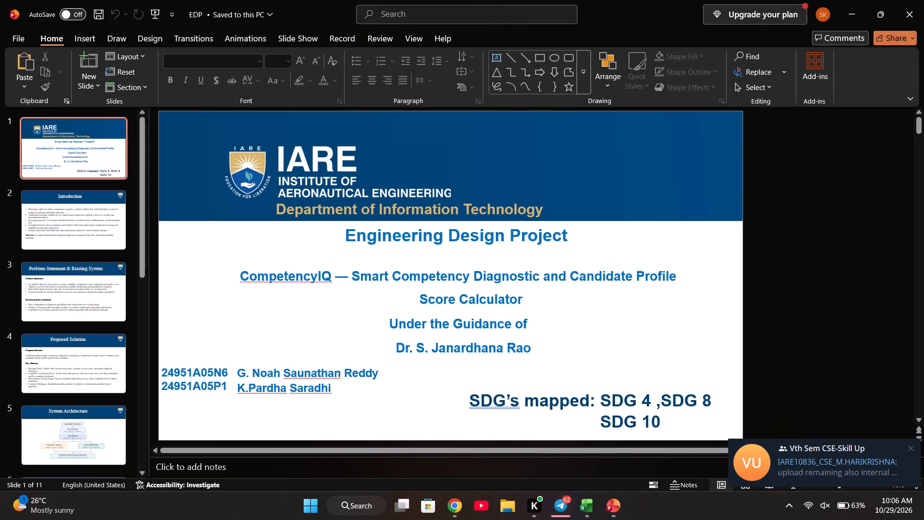
Change the endings of the two student roll numbers on the title slide to X2 and X3, respectively.
click(233, 372)
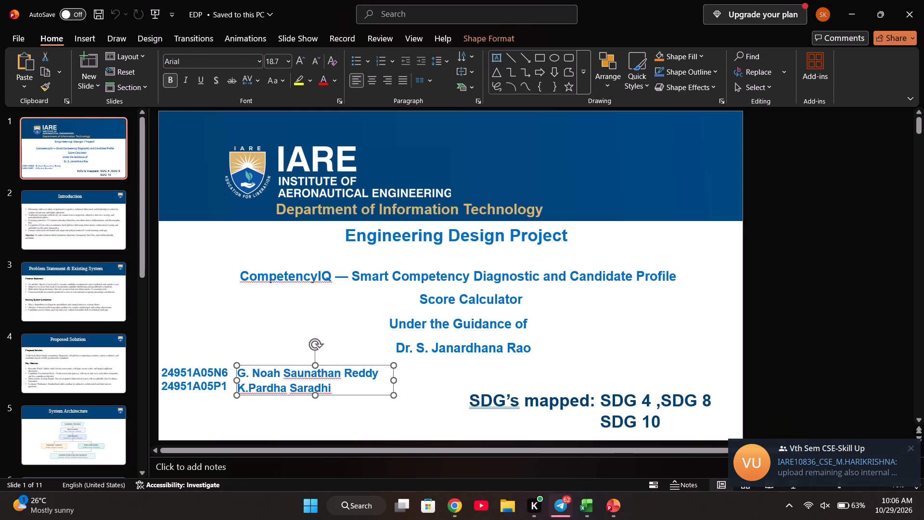
click(224, 372)
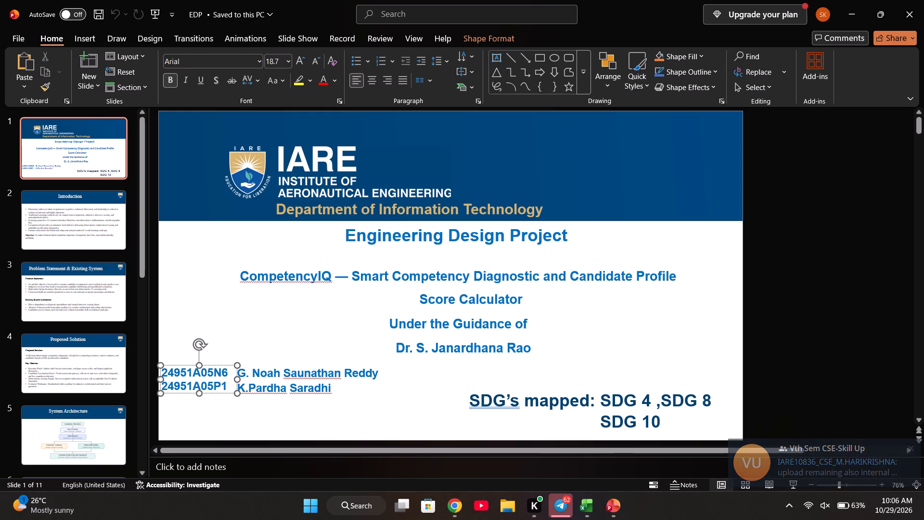
key(Right)
key(BackSpace)
key(BackSpace)
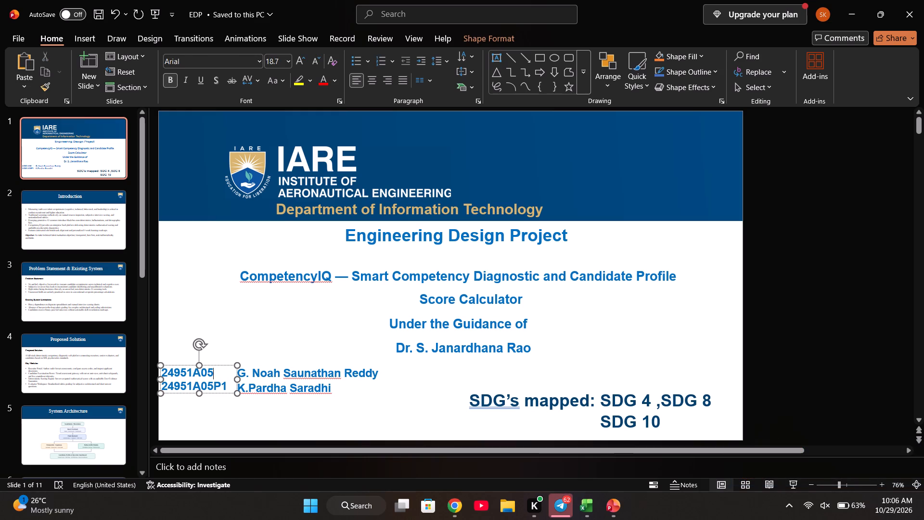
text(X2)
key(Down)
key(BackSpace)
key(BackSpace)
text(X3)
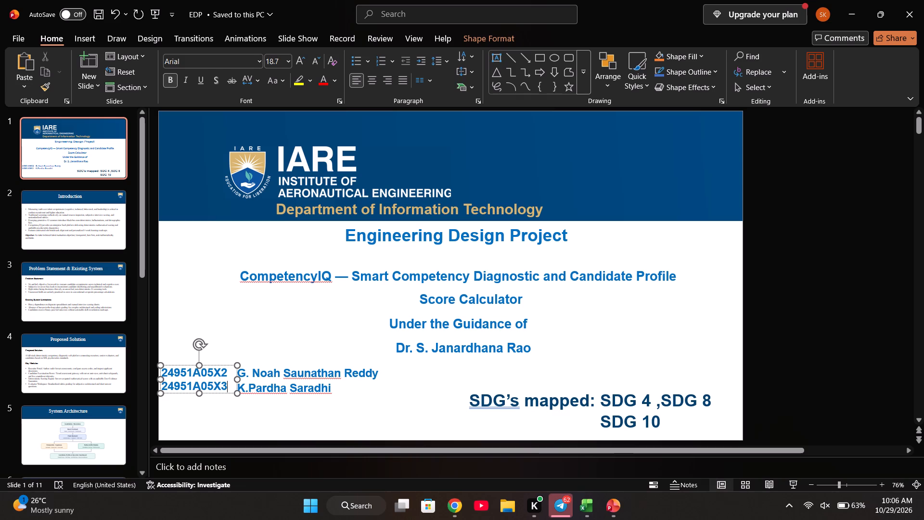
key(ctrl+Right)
Replace the first student's name on the title slide with the new team member's name, keeping the initial G.
click(371, 374)
click(375, 374)
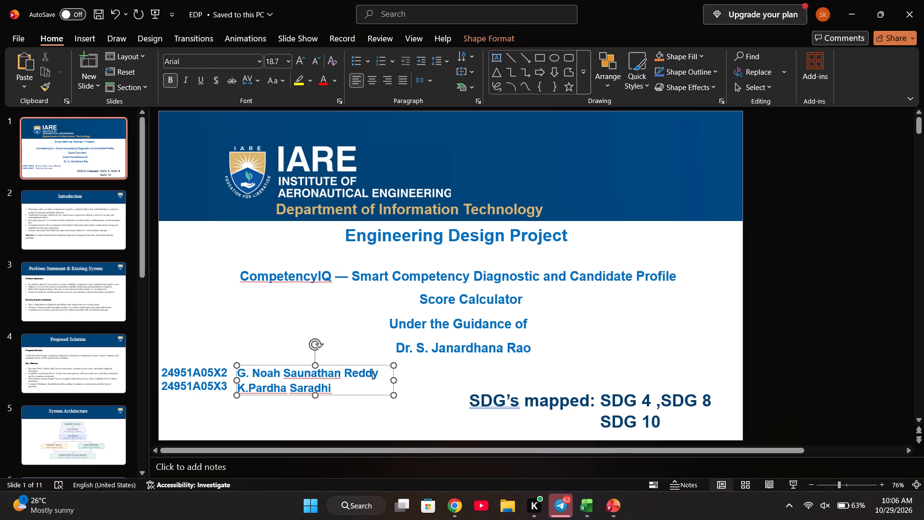
key(Right)
key(ctrl+BackSpace)
key(ctrl+BackSpace)
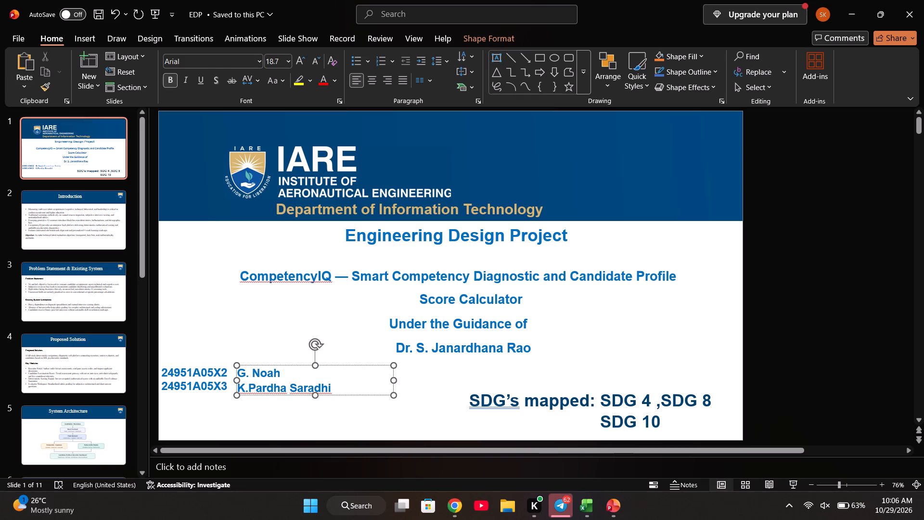
key(BackSpace)
key(ctrl+BackSpace)
key(BackSpace)
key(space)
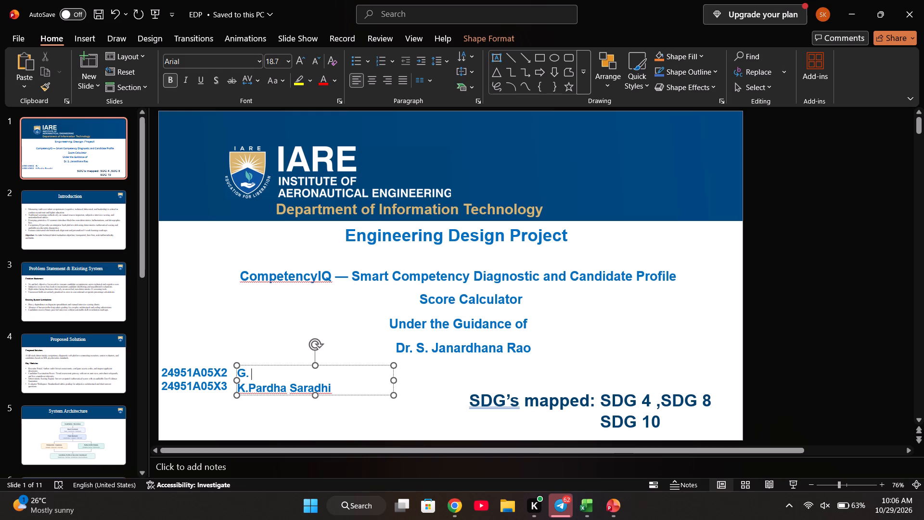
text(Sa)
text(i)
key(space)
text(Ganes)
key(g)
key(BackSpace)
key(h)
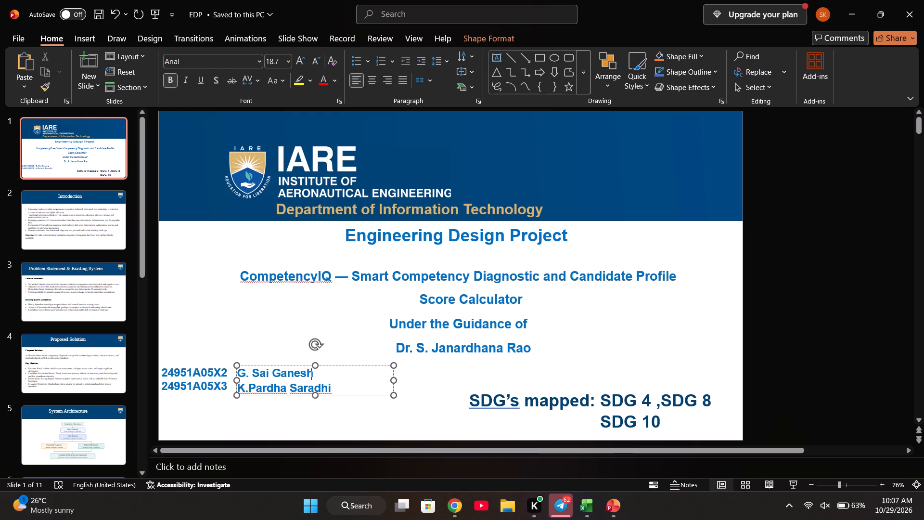
Replace the second student's name on the title slide with the other new team member's initial and name.
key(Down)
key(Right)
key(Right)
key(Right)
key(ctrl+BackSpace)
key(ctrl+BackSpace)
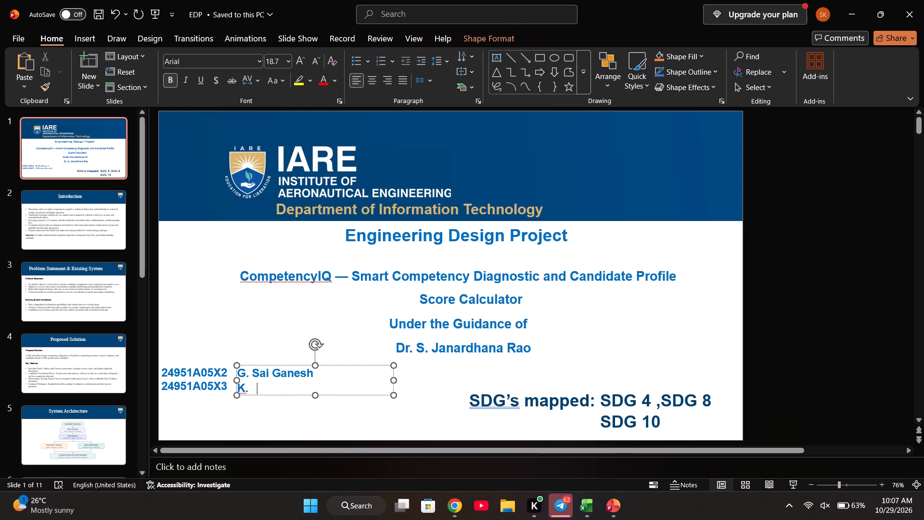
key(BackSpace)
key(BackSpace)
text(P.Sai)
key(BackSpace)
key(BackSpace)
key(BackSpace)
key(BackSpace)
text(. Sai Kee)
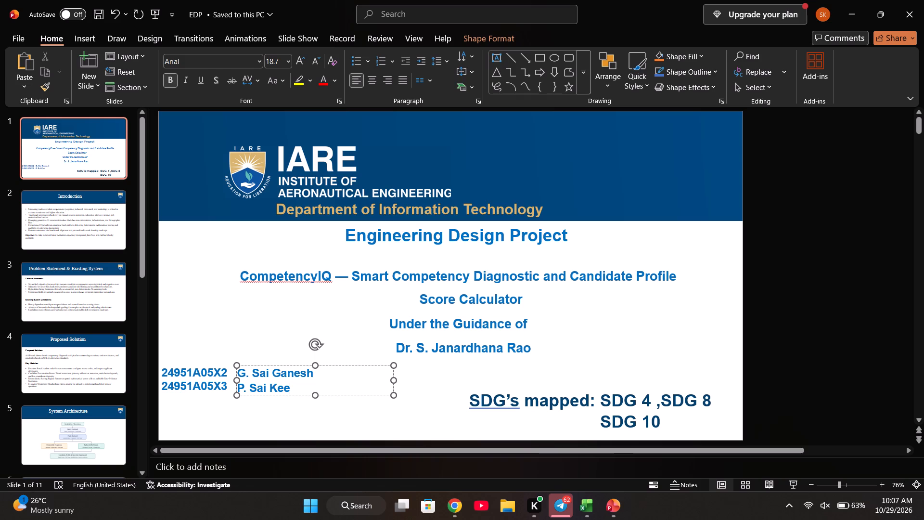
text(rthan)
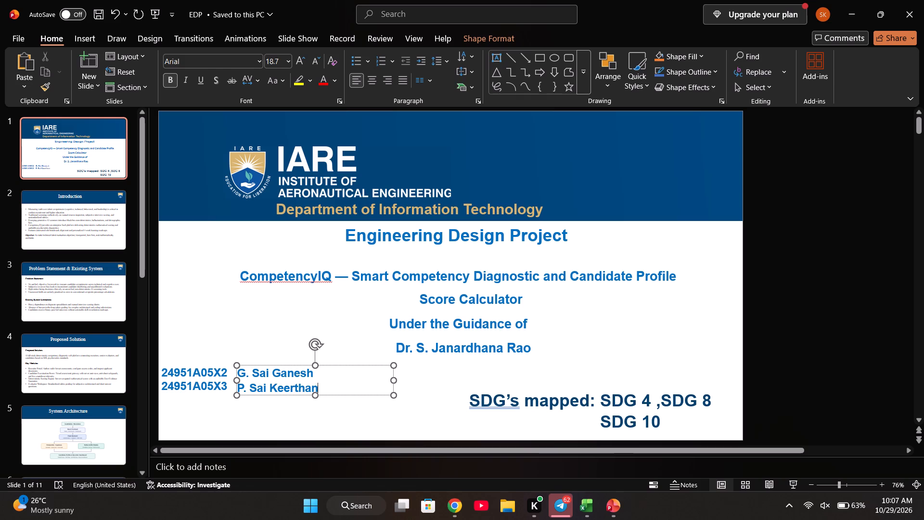
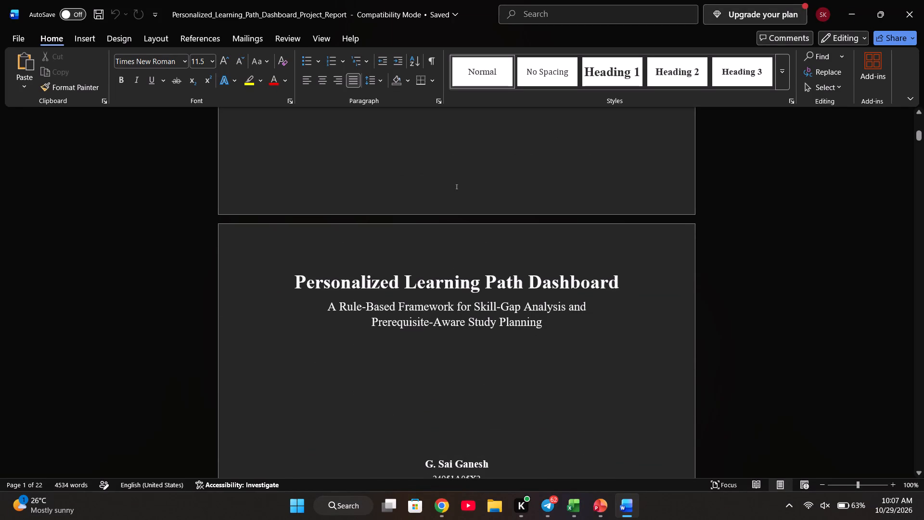
Copy the title "Personalized Learning Path Dashboard" from the project report's title page in Word.
drag(295, 283, 746, 273)
key(ctrl+c)
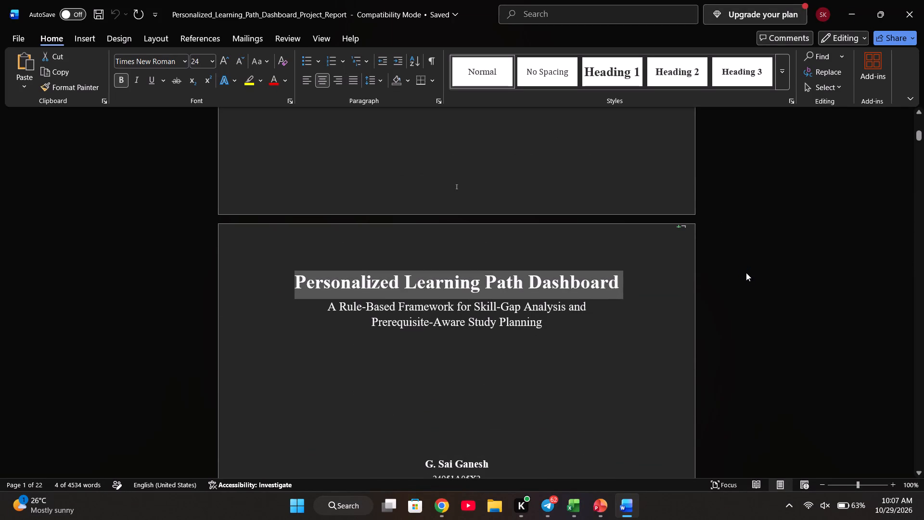
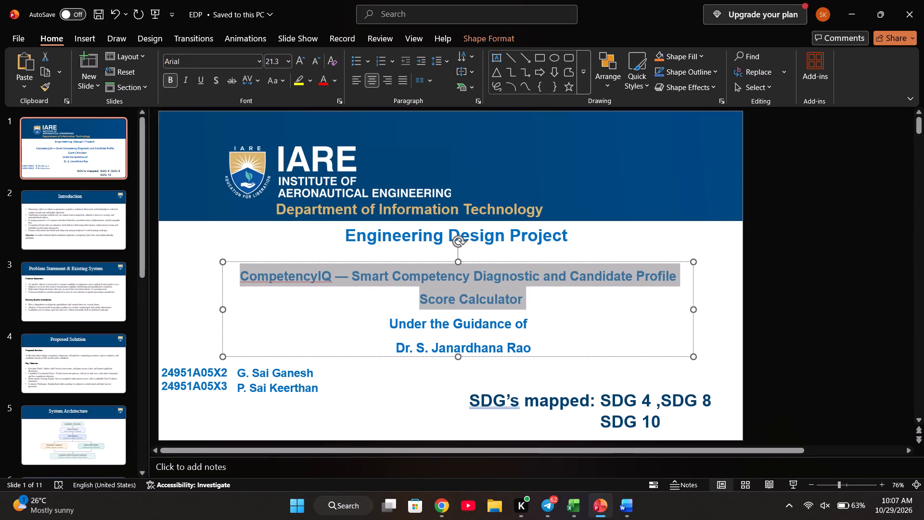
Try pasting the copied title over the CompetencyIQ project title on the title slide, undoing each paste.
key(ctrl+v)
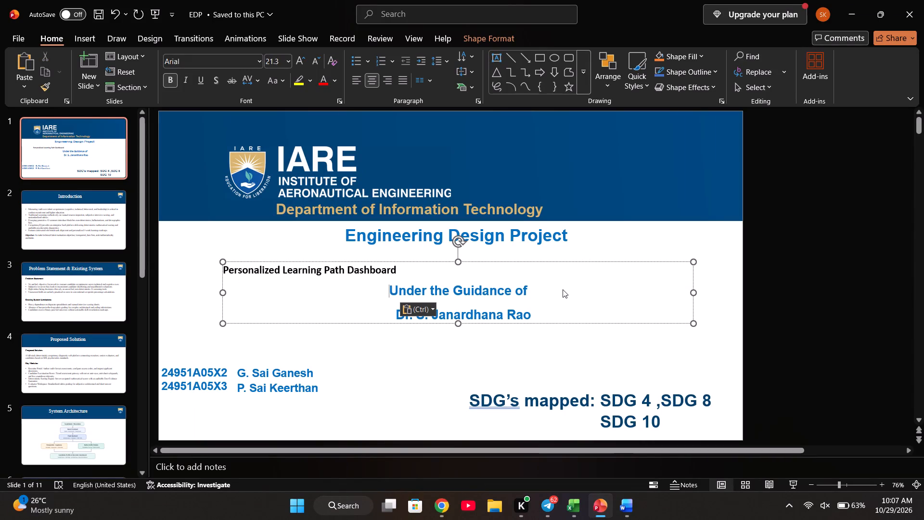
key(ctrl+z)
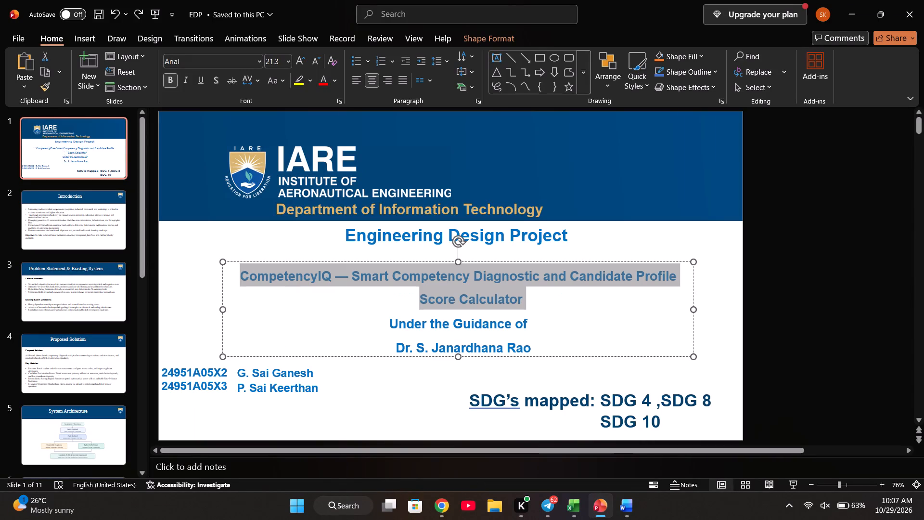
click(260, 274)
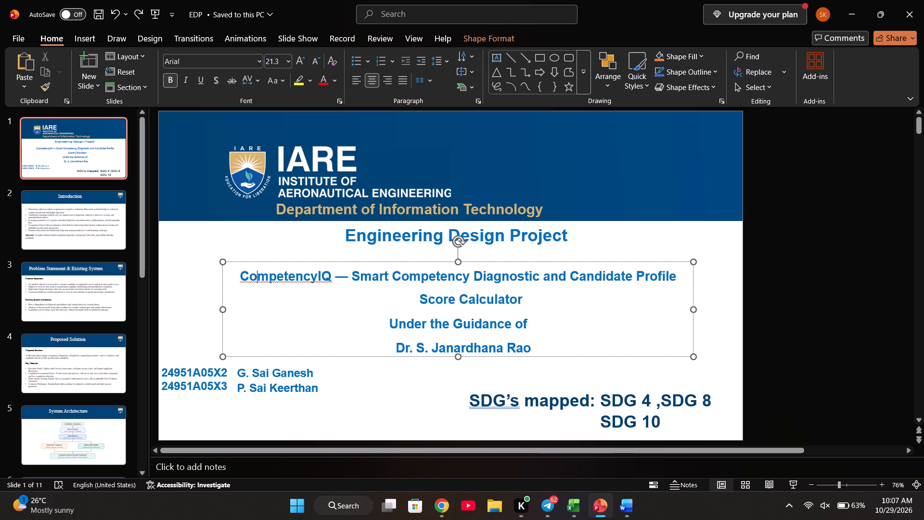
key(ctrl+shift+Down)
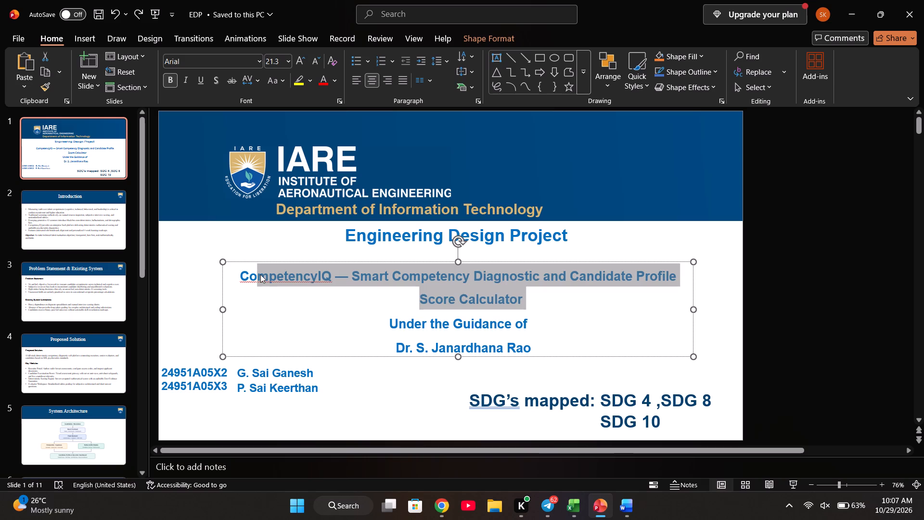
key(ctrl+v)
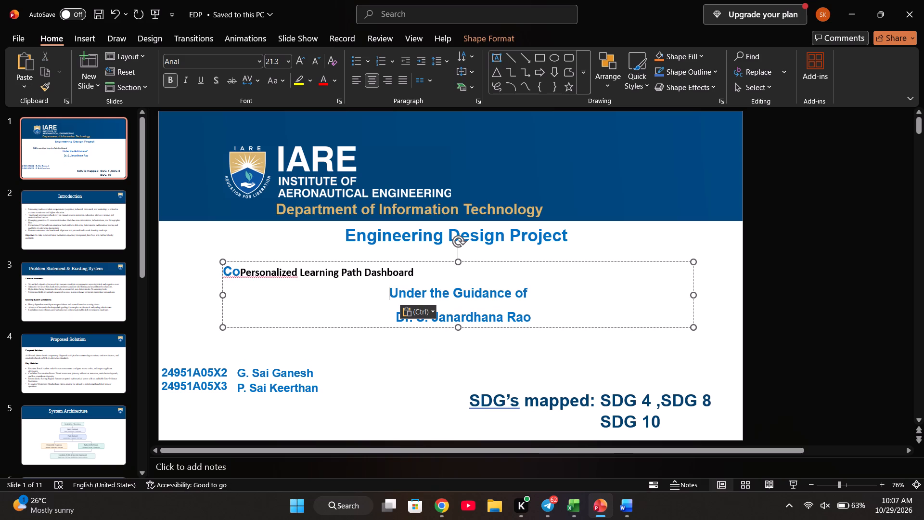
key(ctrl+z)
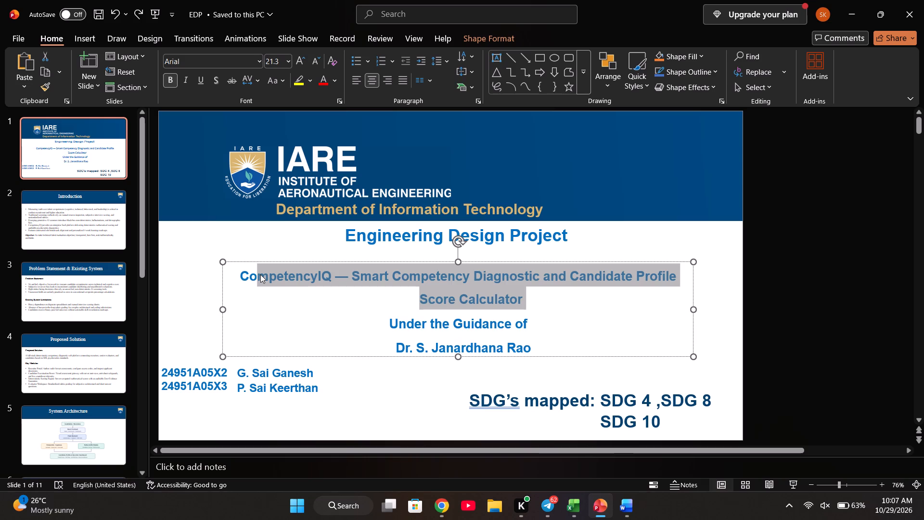
Delete the CompetencyIQ project title and start a replacement title on its own line above "Under the Guidance of".
key(BackSpace)
key(BackSpace)
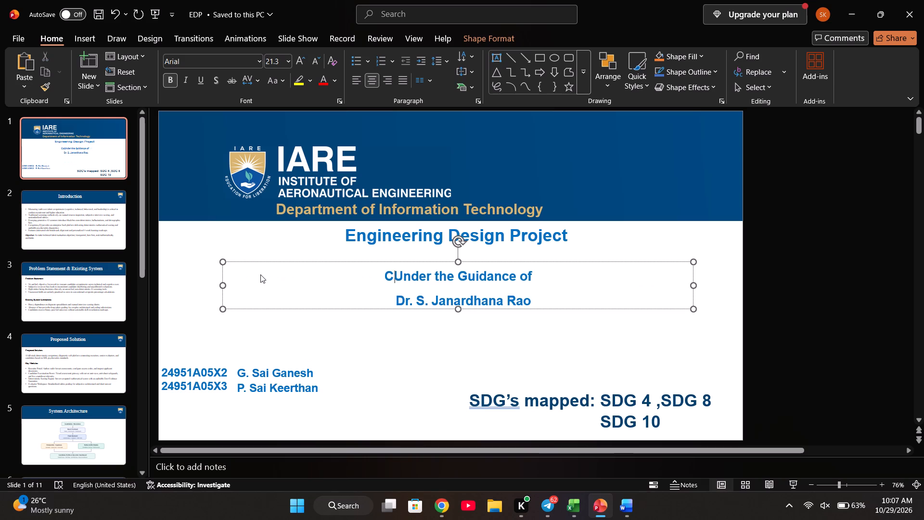
key(BackSpace)
key(Return)
key(Up)
text(of)
key(BackSpace)
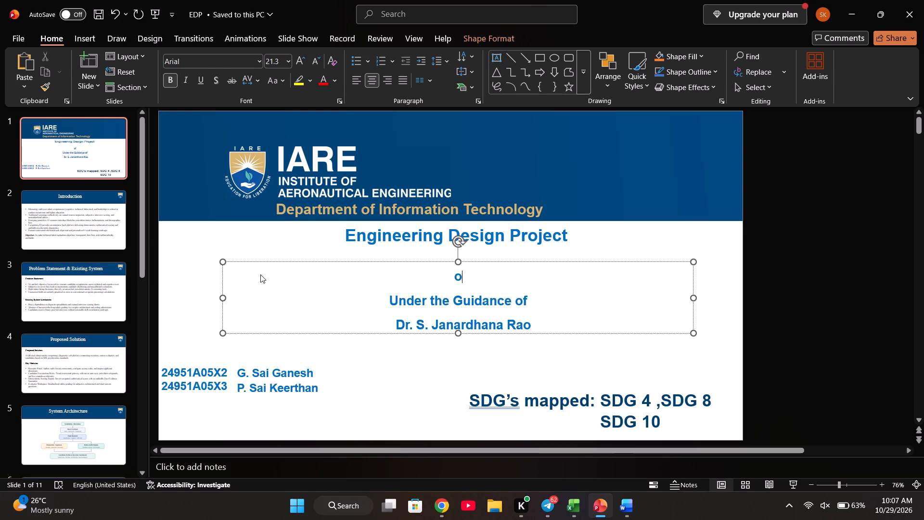
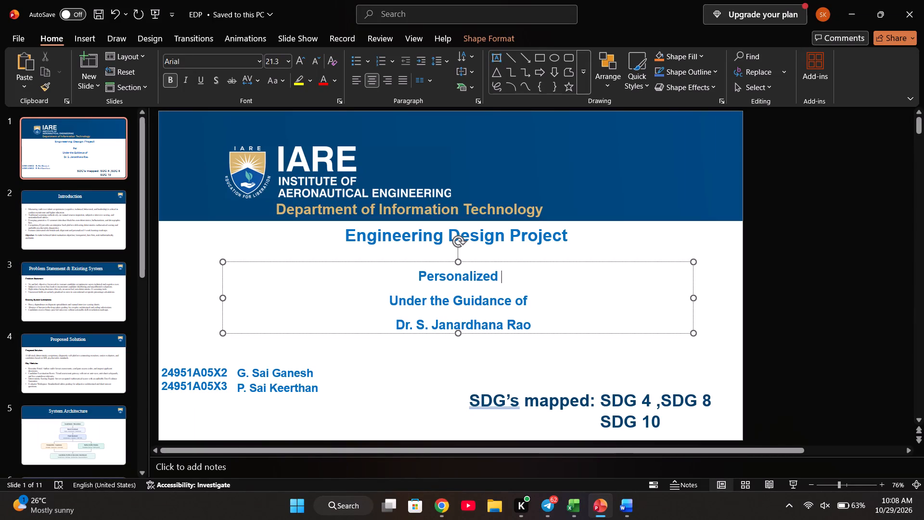
Complete the replacement project title on the title slide so it reads "Personalized Learning Path Dashboard".
key(BackSpace)
key(BackSpace)
text(ning Path Da)
key(BackSpace)
key(BackSpace)
key(BackSpace)
key(BackSpace)
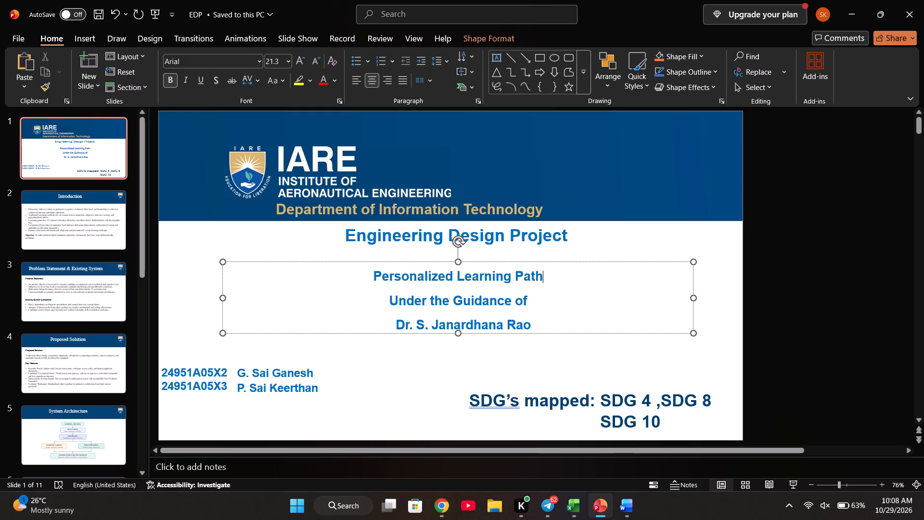
key(space)
text(DashBo)
key(BackSpace)
key(BackSpace)
text(boa)
text(rd)
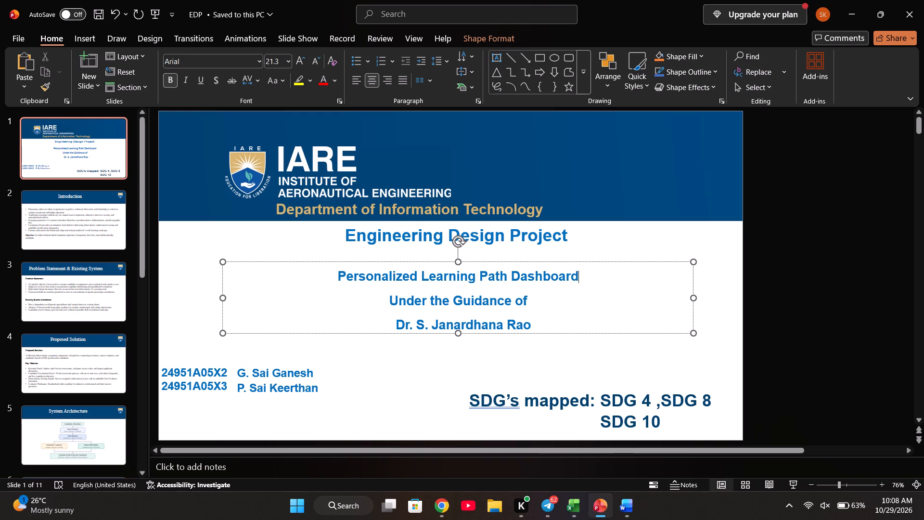
Copy the "Personalized Learning Path Dashboard" line from the title slide's text box.
click(108, 225)
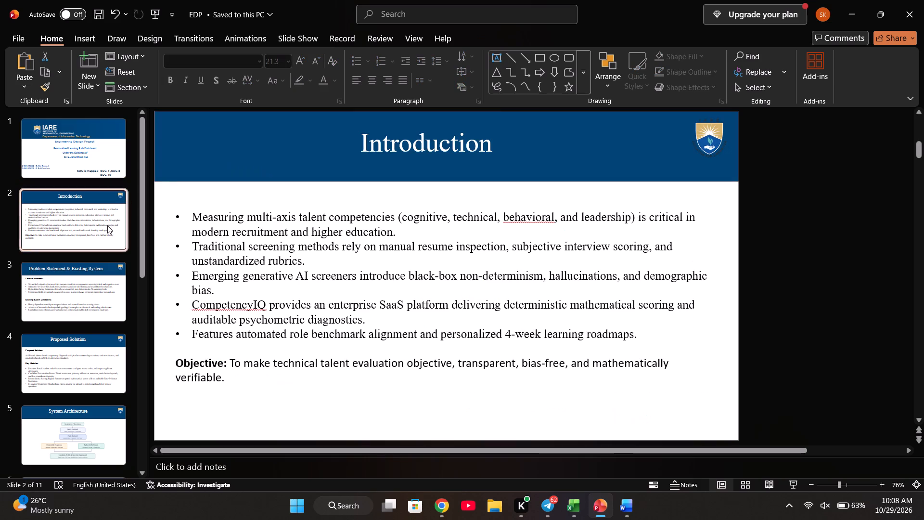
click(35, 123)
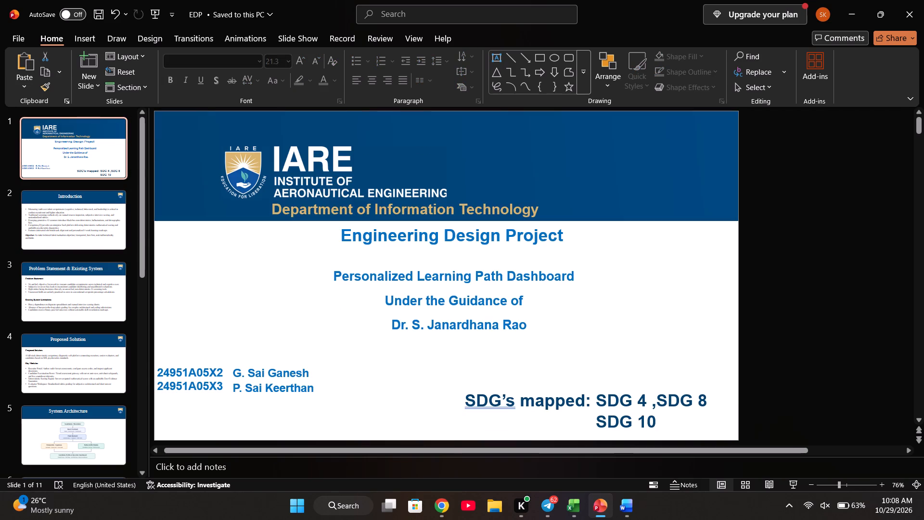
click(308, 335)
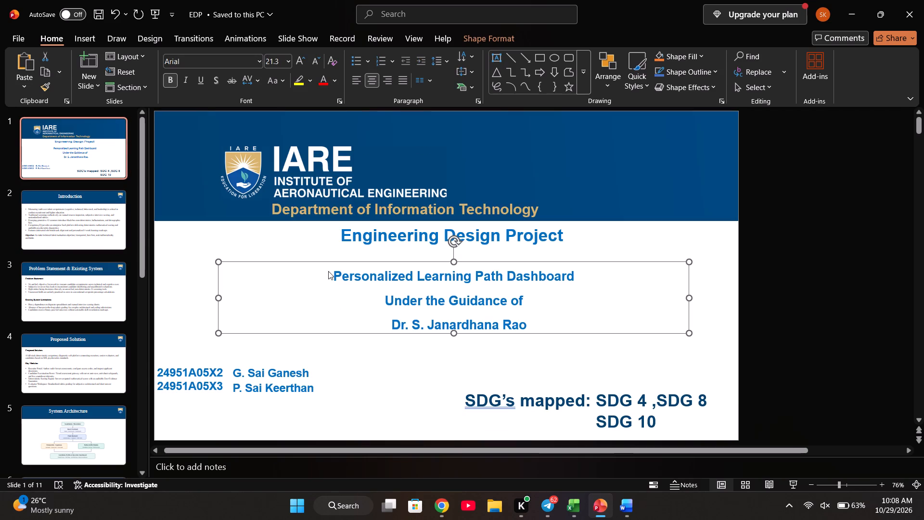
drag(328, 271, 500, 270)
click(483, 274)
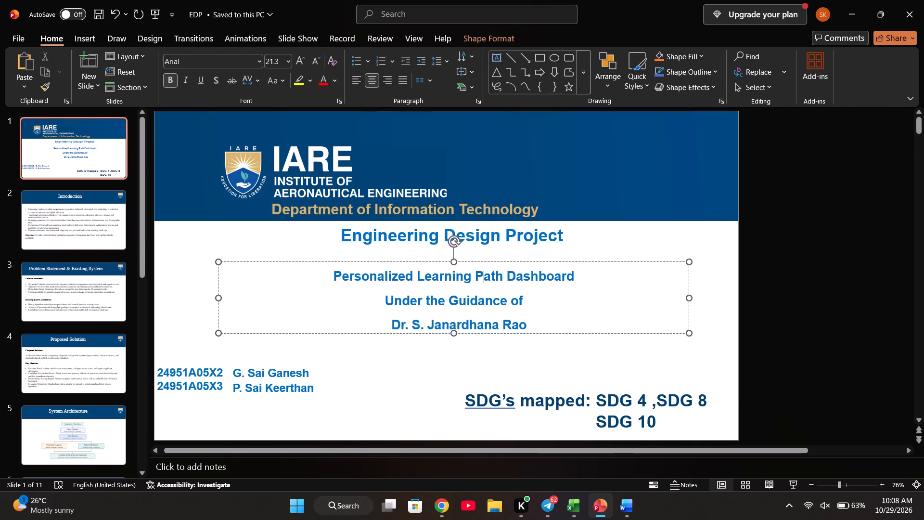
key(ctrl+a)
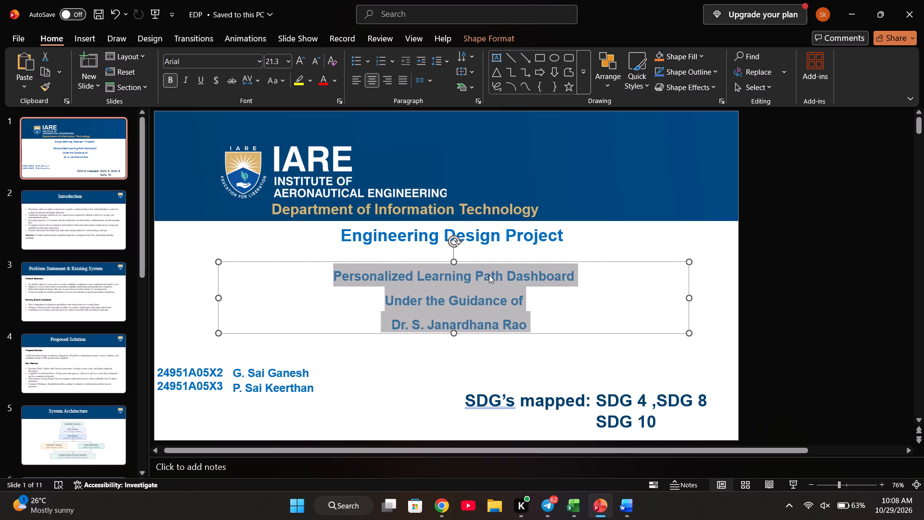
triple_click(489, 275)
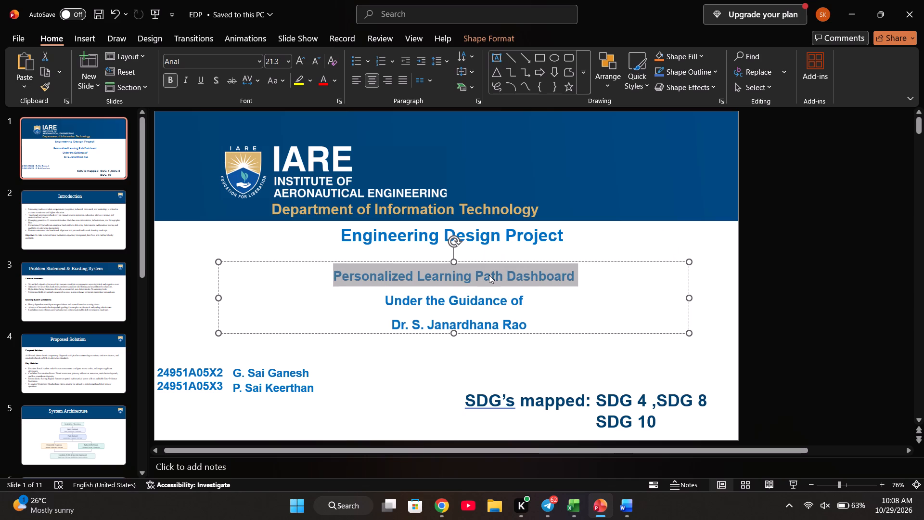
key(ctrl+c)
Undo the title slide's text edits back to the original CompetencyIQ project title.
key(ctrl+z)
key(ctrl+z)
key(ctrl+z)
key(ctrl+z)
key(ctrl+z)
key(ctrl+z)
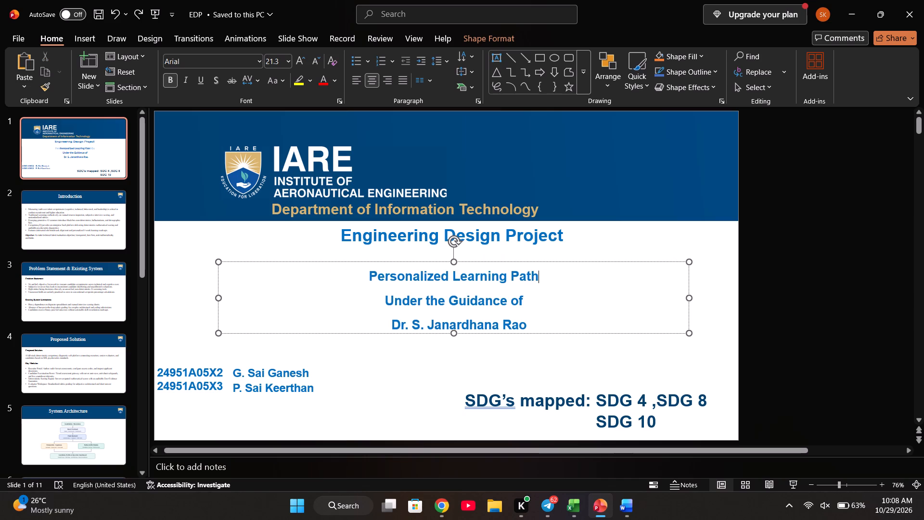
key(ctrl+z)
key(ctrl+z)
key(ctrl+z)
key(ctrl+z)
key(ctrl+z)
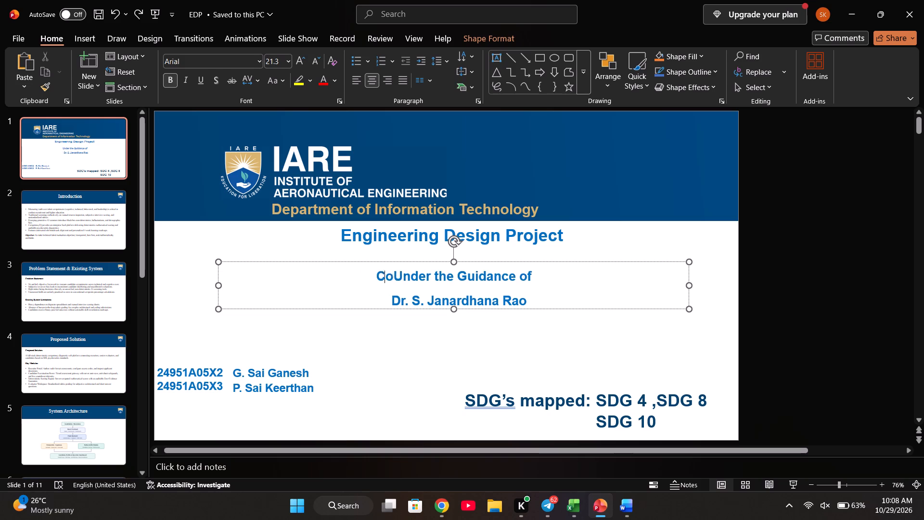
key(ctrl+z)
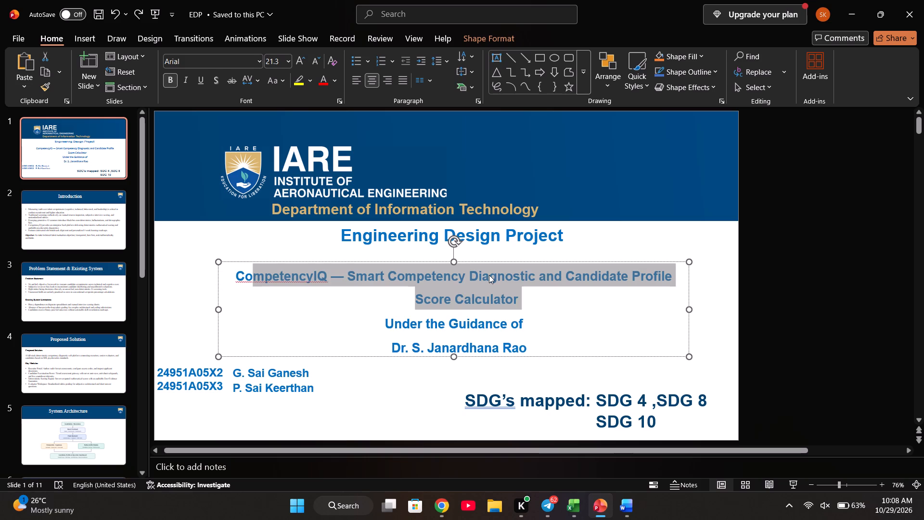
Replace the CompetencyIQ title with the copied "Personalized Learning Path Dashboard" on its own line above "Under the Guidance of", without an extra blank line.
click(277, 275)
drag(235, 275, 486, 303)
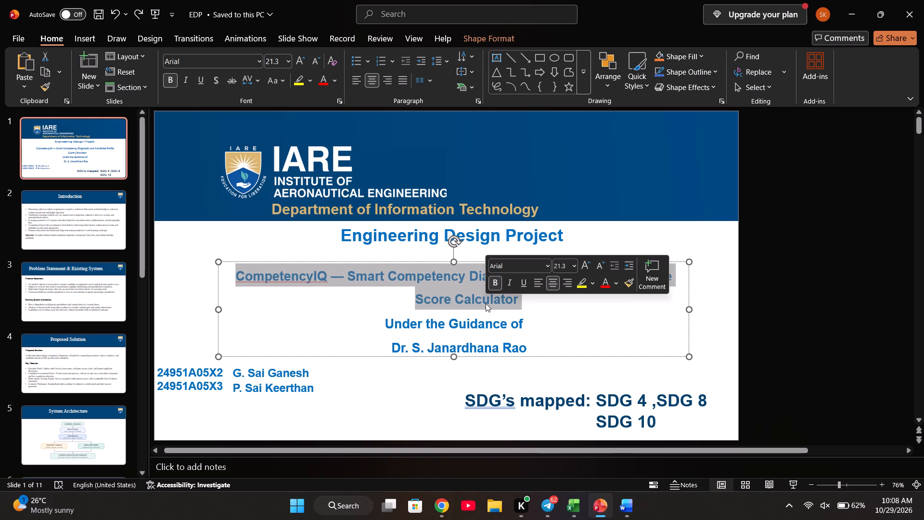
key(BackSpace)
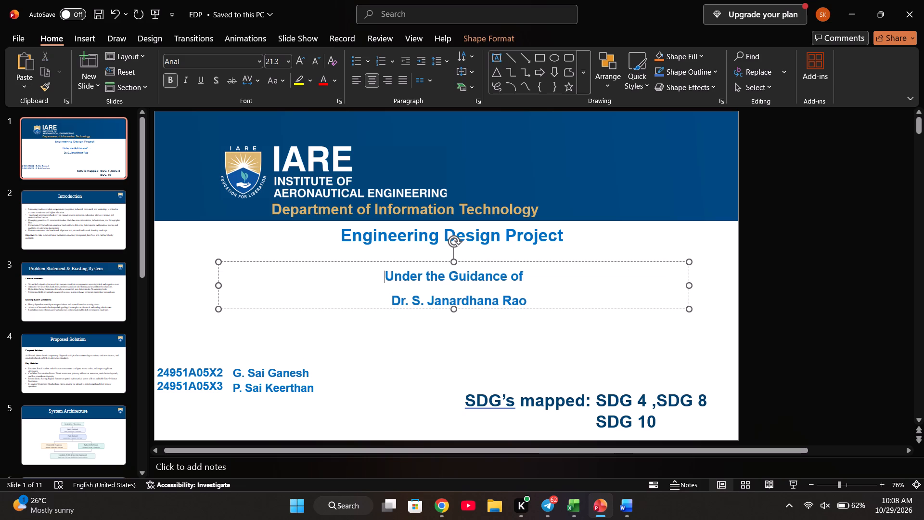
key(Return)
key(Up)
key(ctrl+v)
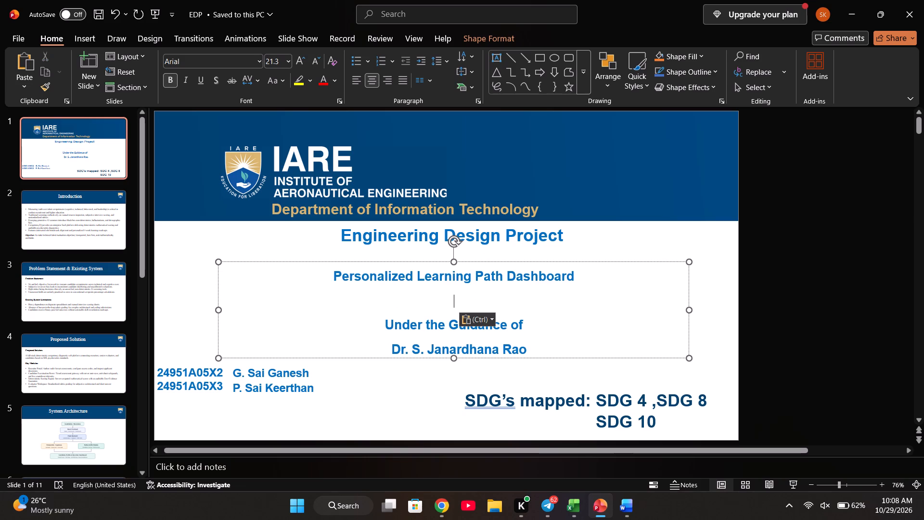
key(BackSpace)
key(BackSpace)
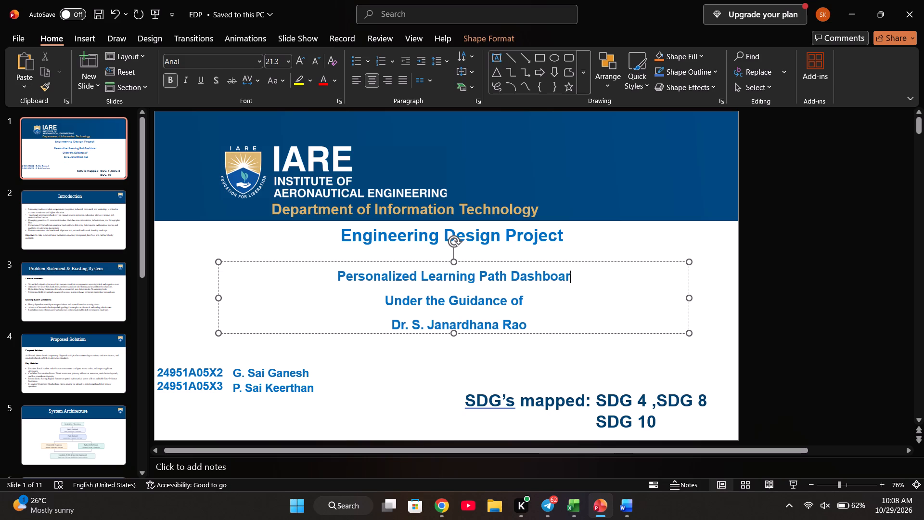
key(d)
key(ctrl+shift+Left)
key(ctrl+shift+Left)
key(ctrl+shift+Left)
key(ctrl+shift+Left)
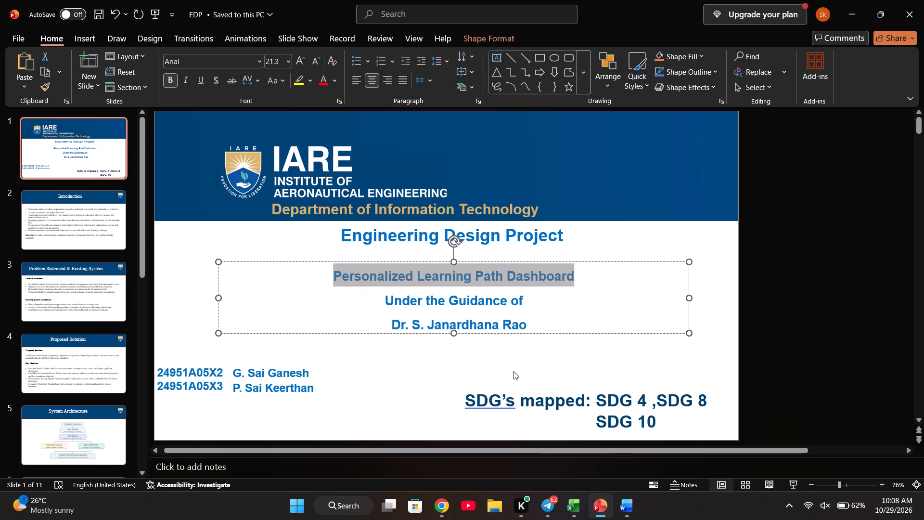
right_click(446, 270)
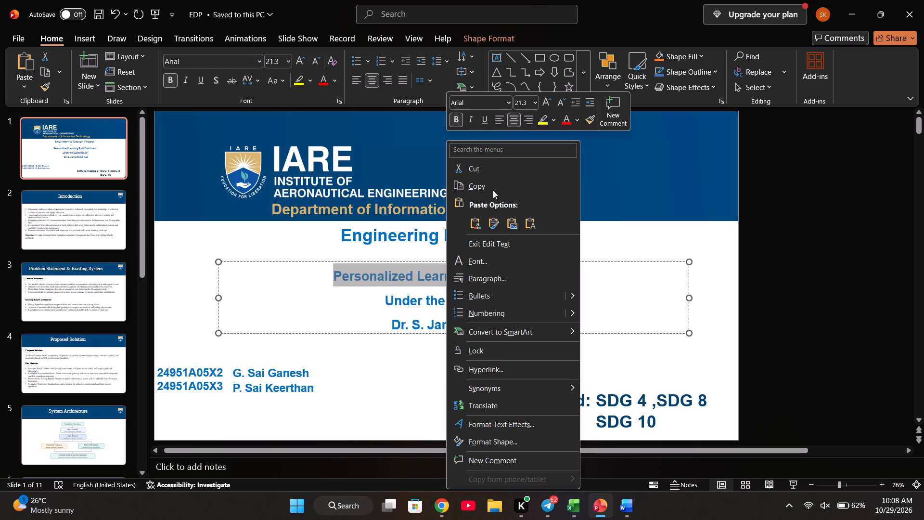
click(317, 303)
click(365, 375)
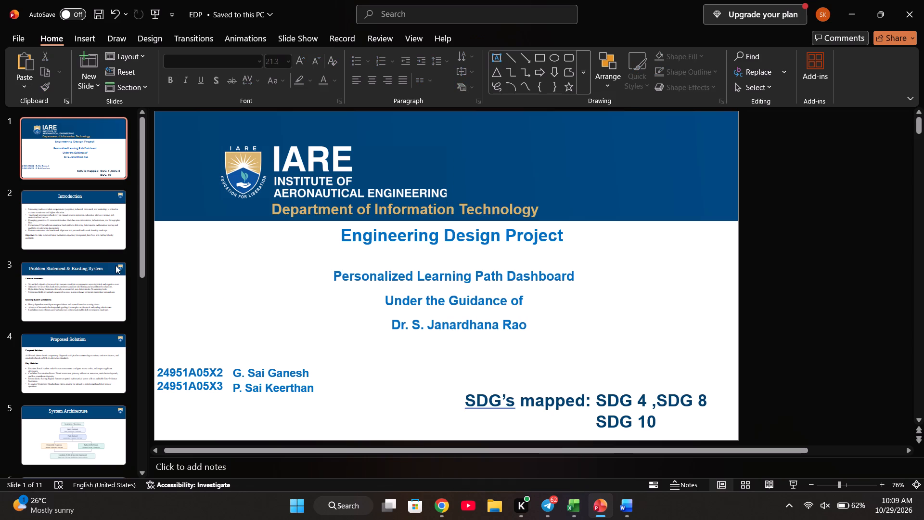
Review the Introduction, Problem Statement & Existing System, Proposed Solution and System Architecture slides, and skim the remaining slide thumbnails.
click(86, 234)
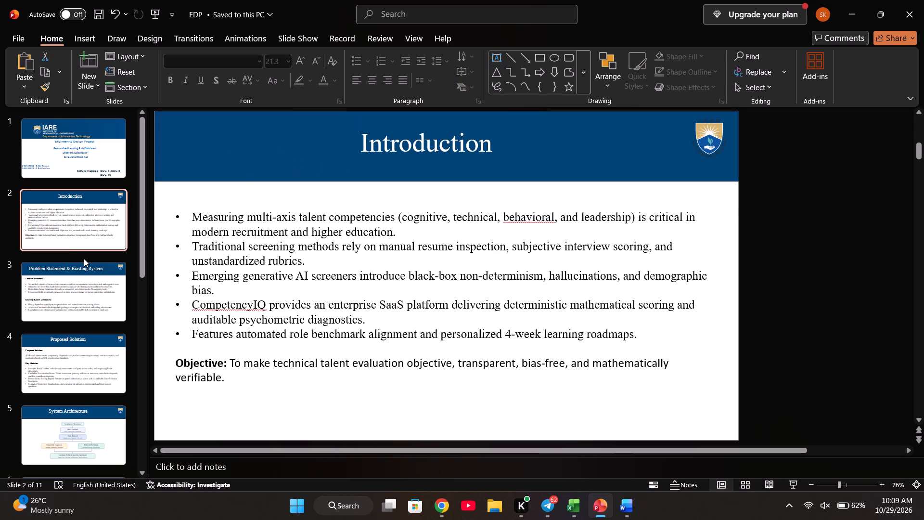
click(73, 313)
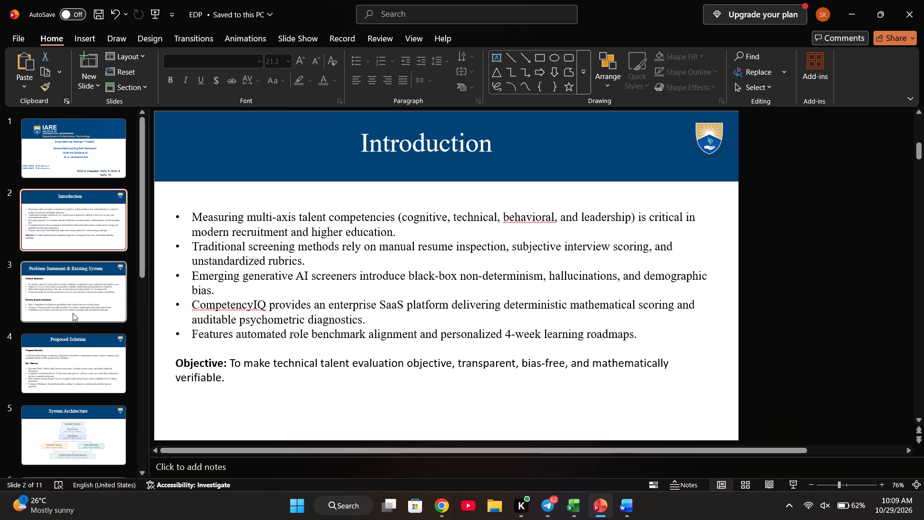
scroll(73, 313, down, 12)
scroll(73, 313, up, 6)
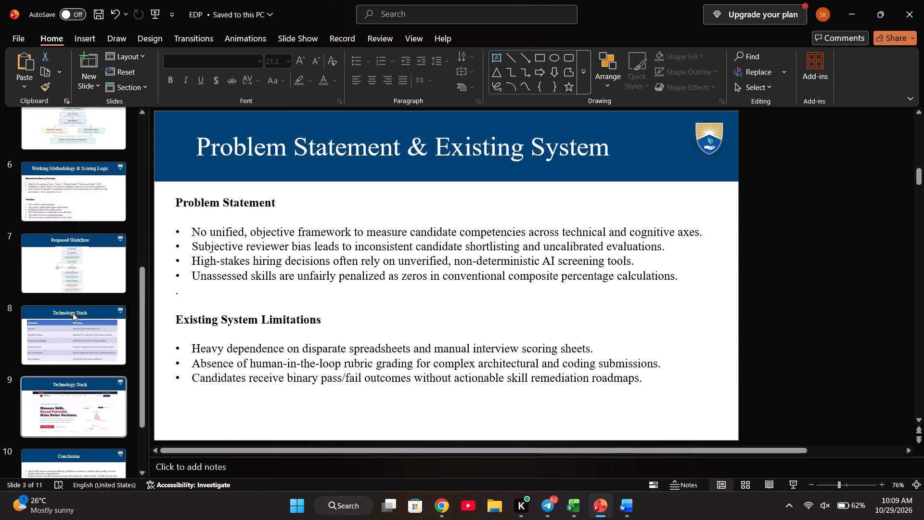
scroll(73, 313, up, 3)
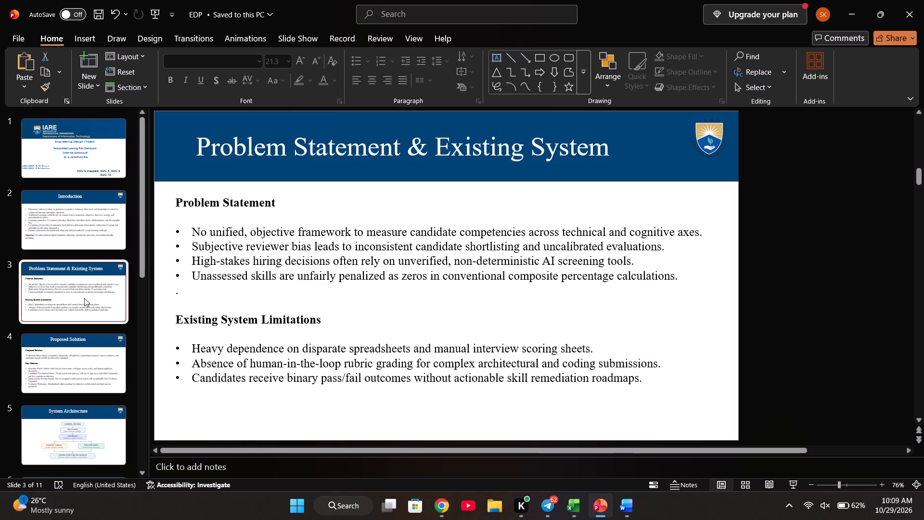
scroll(84, 298, down, 8)
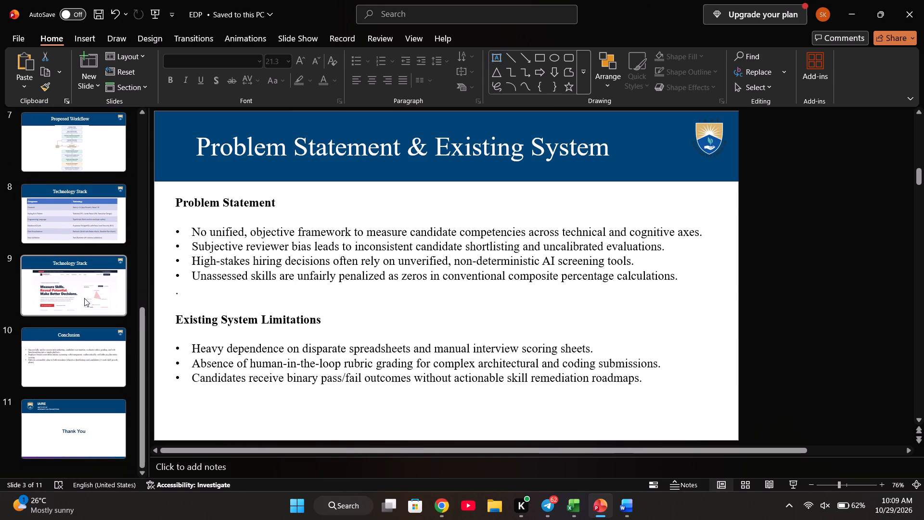
scroll(84, 298, up, 11)
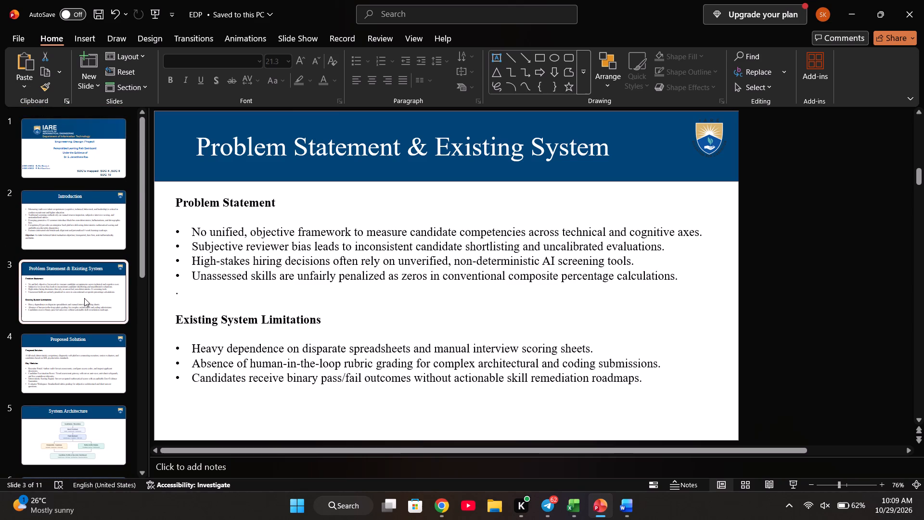
click(88, 232)
click(73, 293)
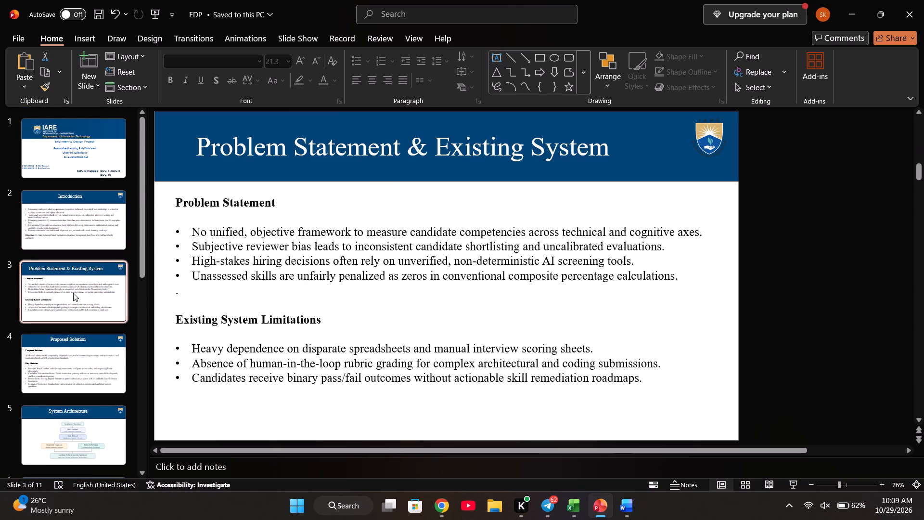
click(57, 355)
scroll(57, 355, down, 1)
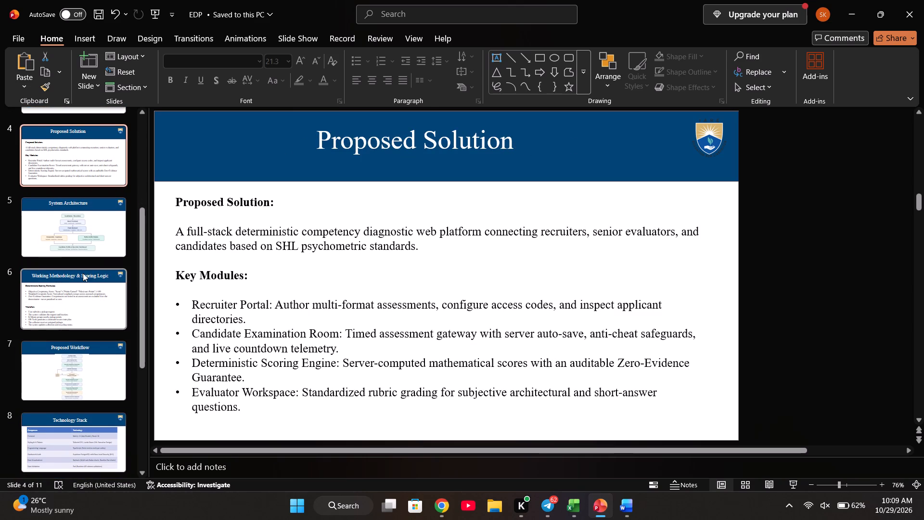
click(90, 247)
scroll(90, 247, up, 1)
scroll(90, 247, down, 6)
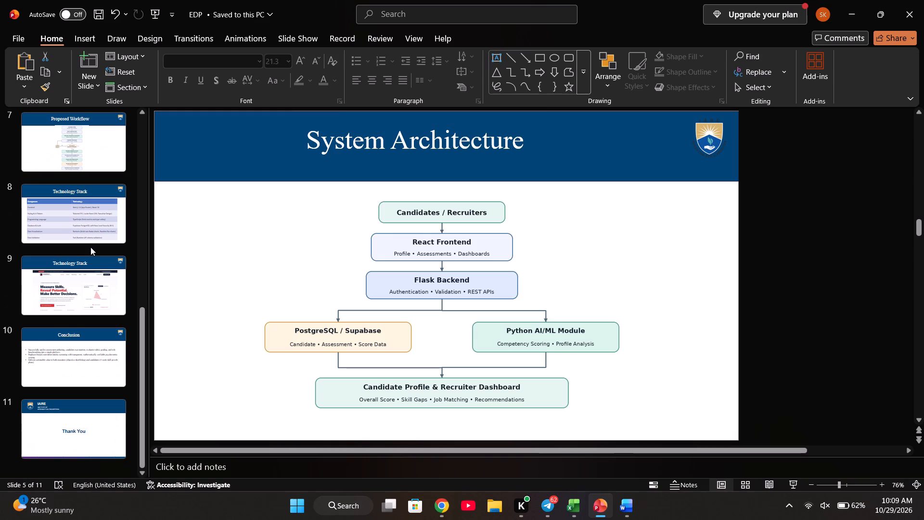
scroll(90, 247, up, 9)
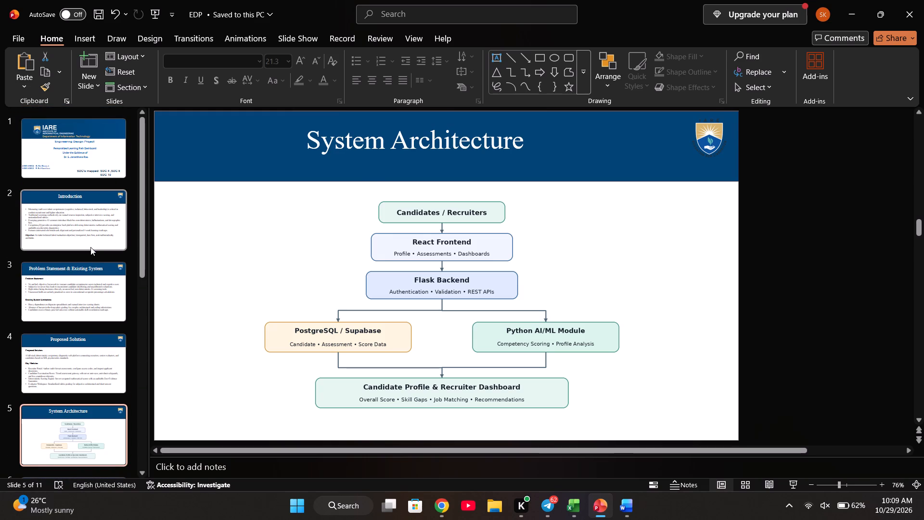
key(alt+Tab)
key(alt+Tab)
key(alt+Tab)
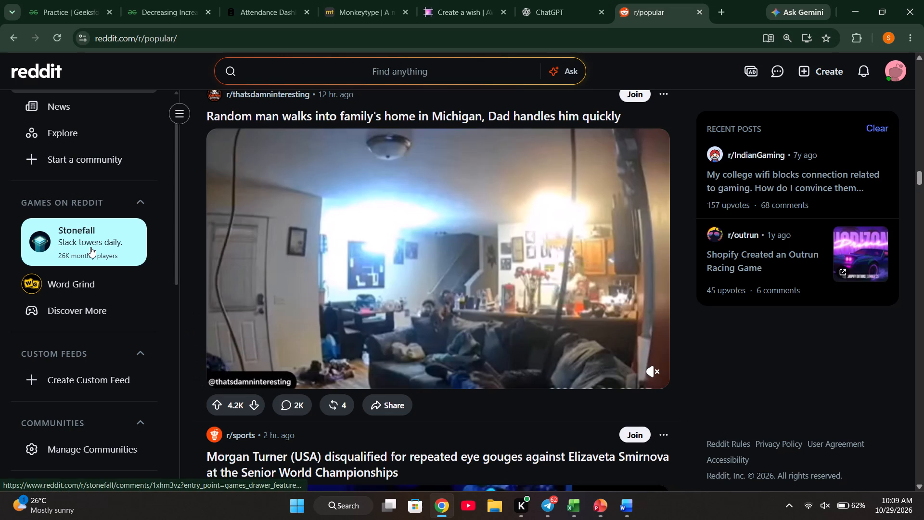
key(ctrl+t)
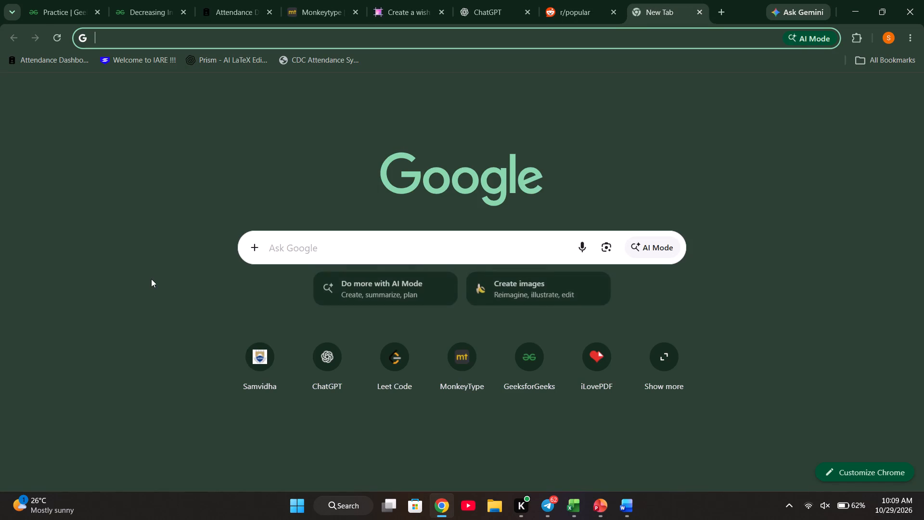
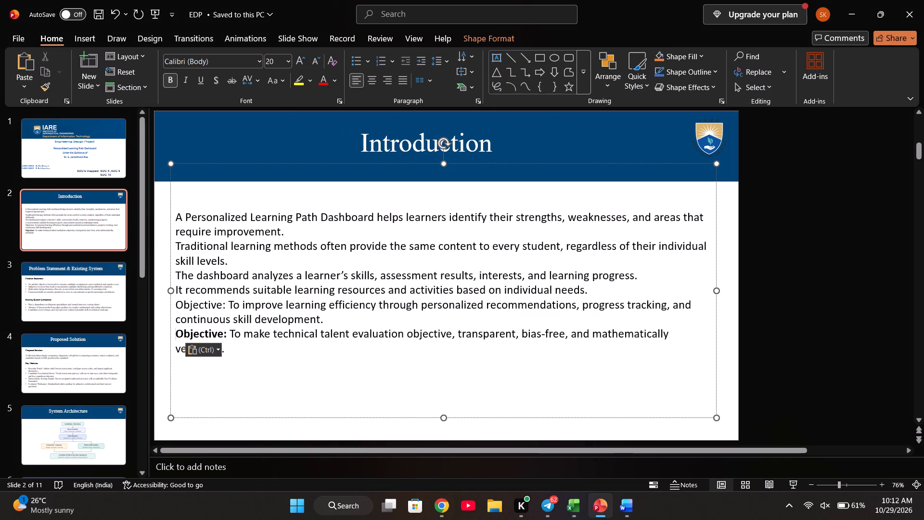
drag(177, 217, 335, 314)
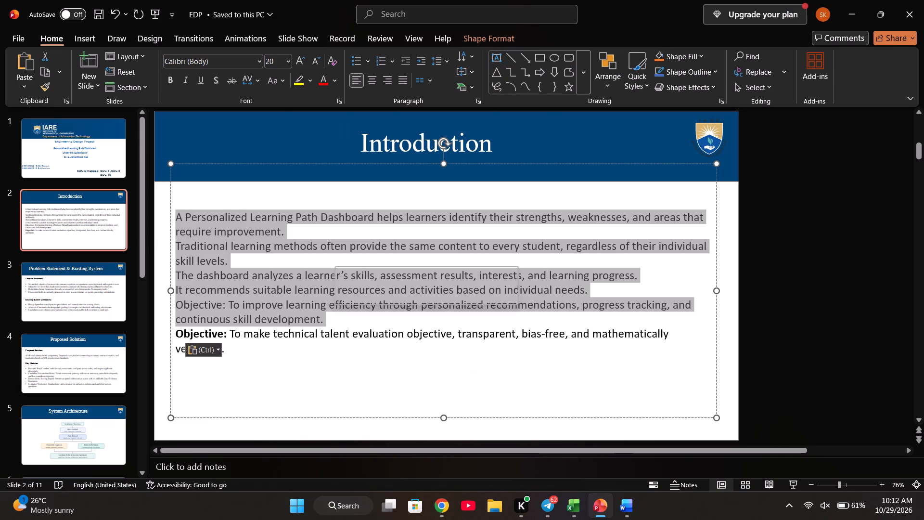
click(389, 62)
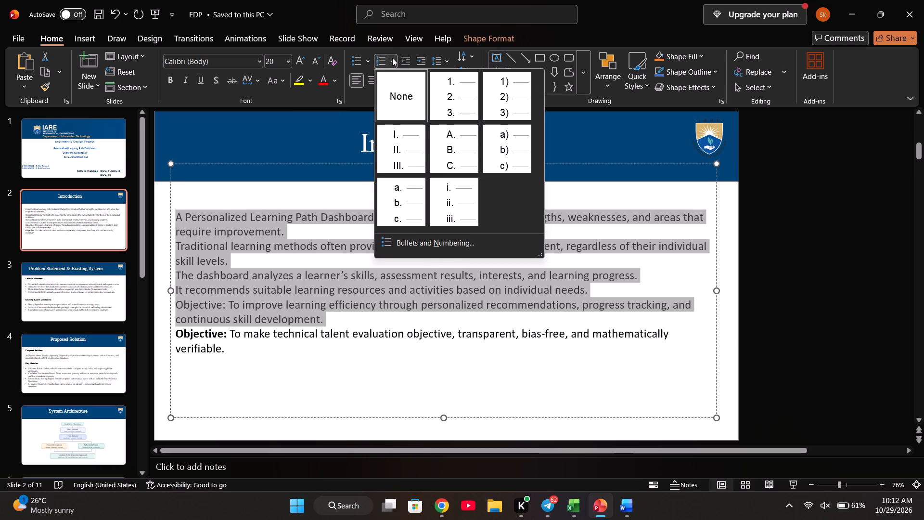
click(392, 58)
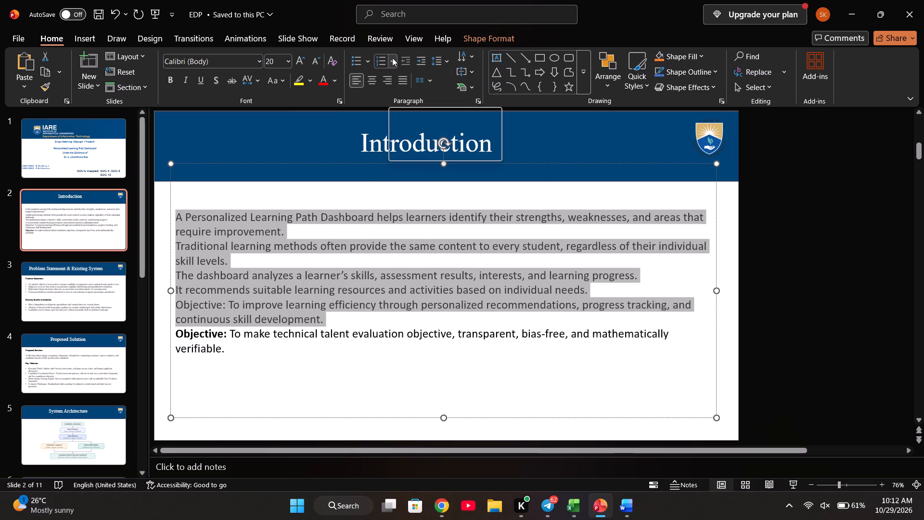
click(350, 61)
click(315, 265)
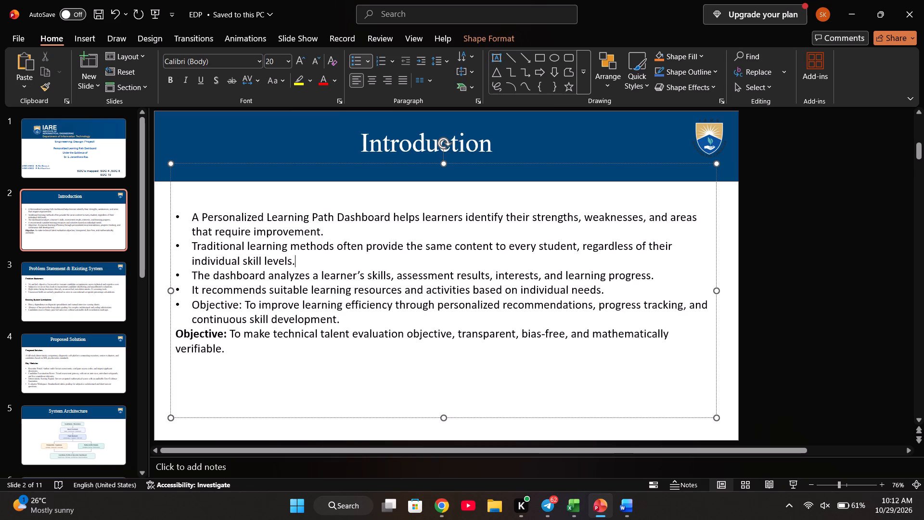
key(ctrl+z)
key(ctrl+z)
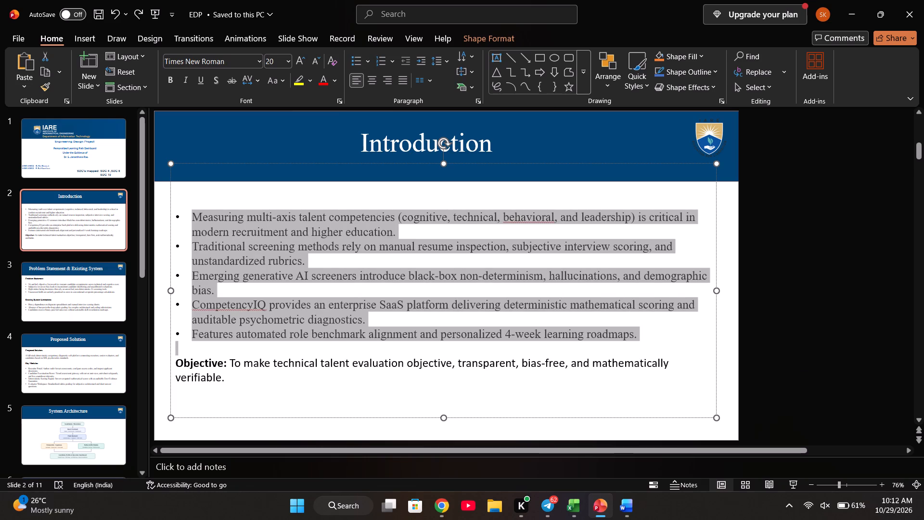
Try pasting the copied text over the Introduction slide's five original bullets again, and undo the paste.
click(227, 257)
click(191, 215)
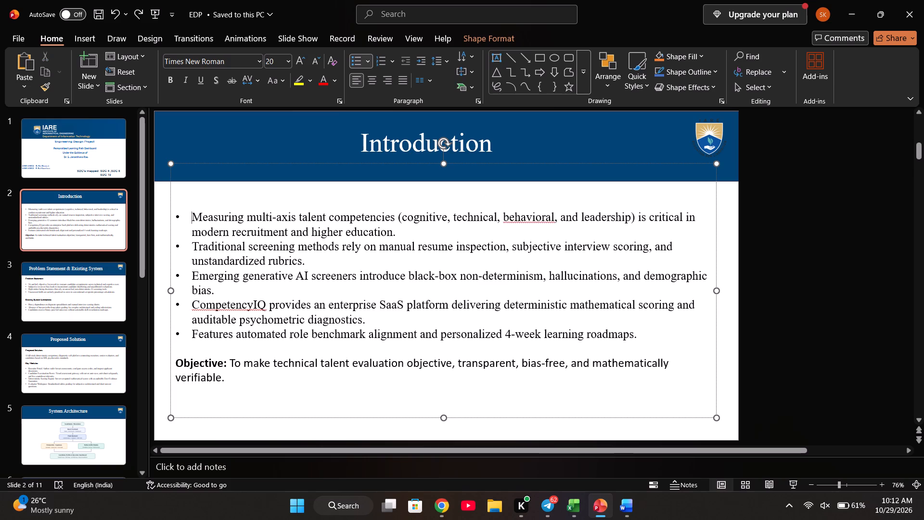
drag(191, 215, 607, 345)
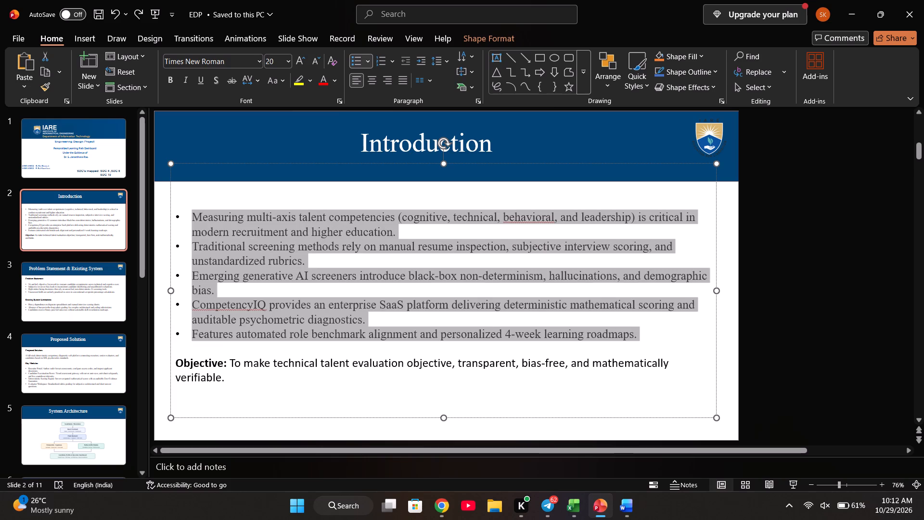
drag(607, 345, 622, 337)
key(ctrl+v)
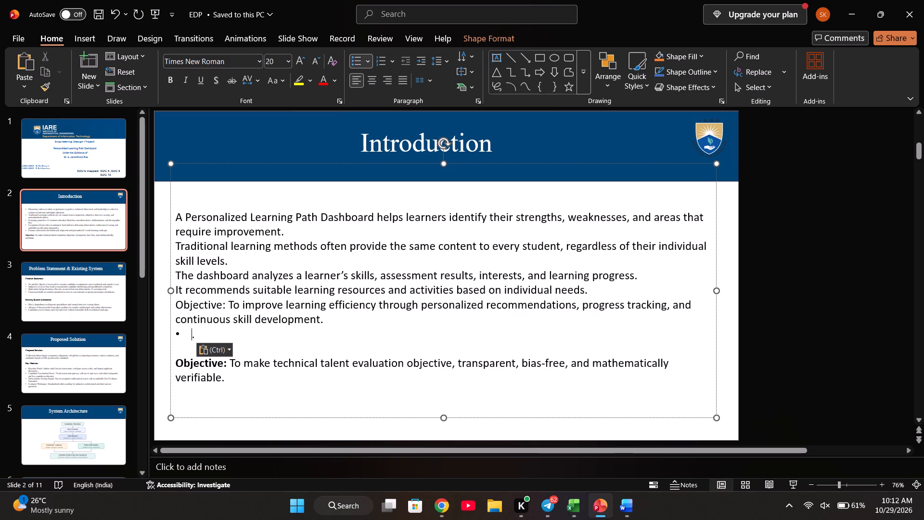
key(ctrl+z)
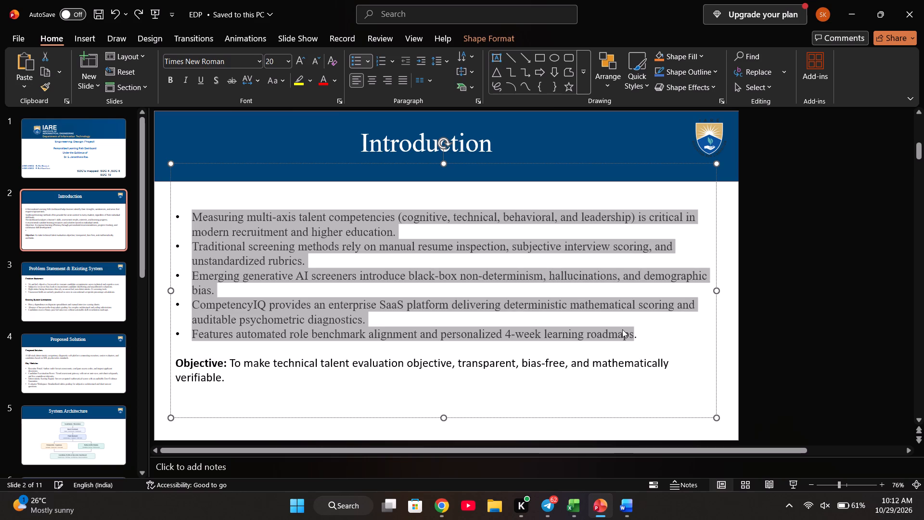
Delete the five original Introduction bullets and paste the copied Personalized Learning Path Dashboard text in their place.
drag(642, 341, 231, 248)
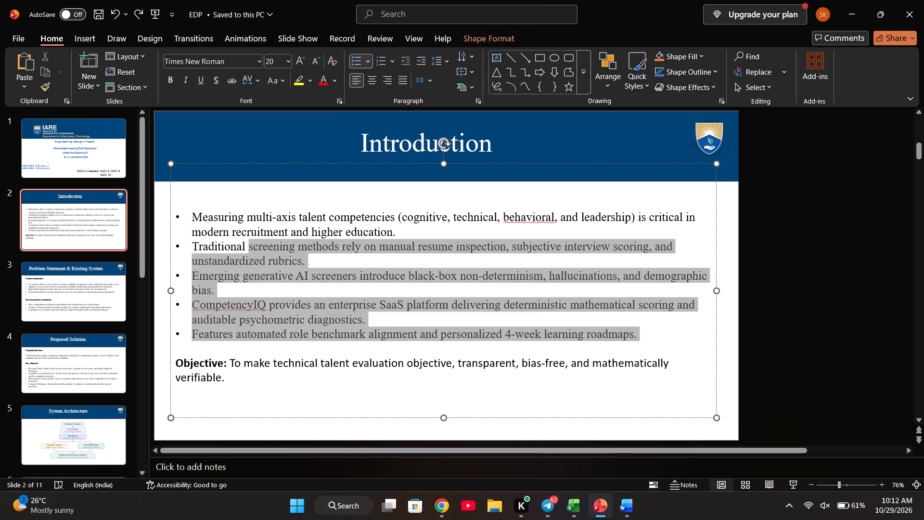
drag(231, 248, 174, 212)
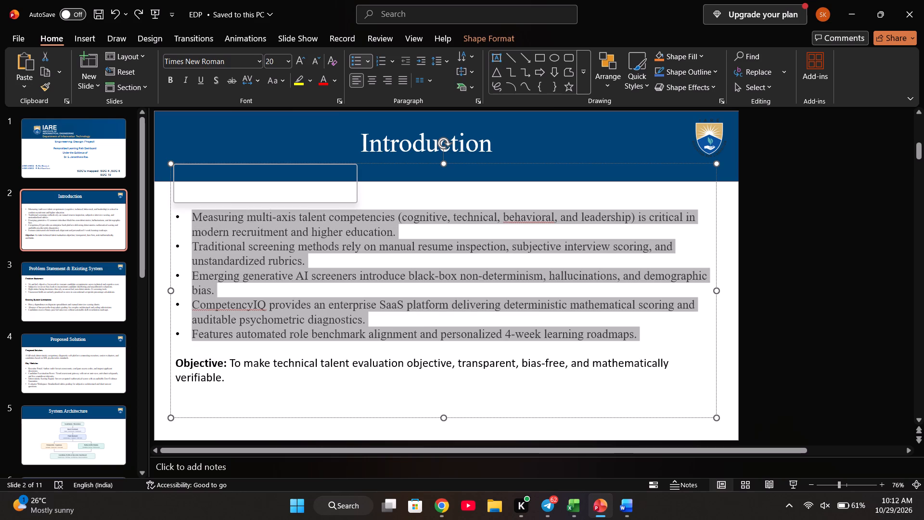
key(BackSpace)
key(ctrl+v)
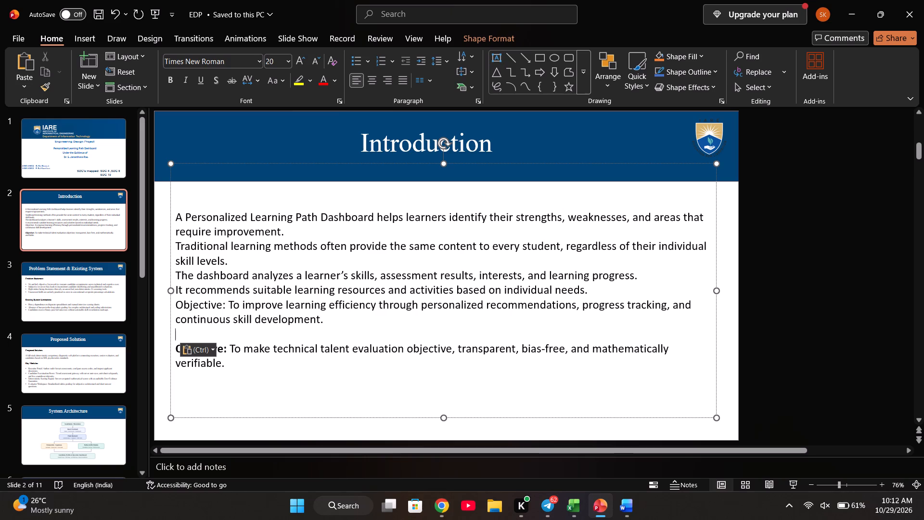
Format the pasted Introduction paragraphs as a bulleted list with 1.5 line spacing.
drag(177, 219, 362, 316)
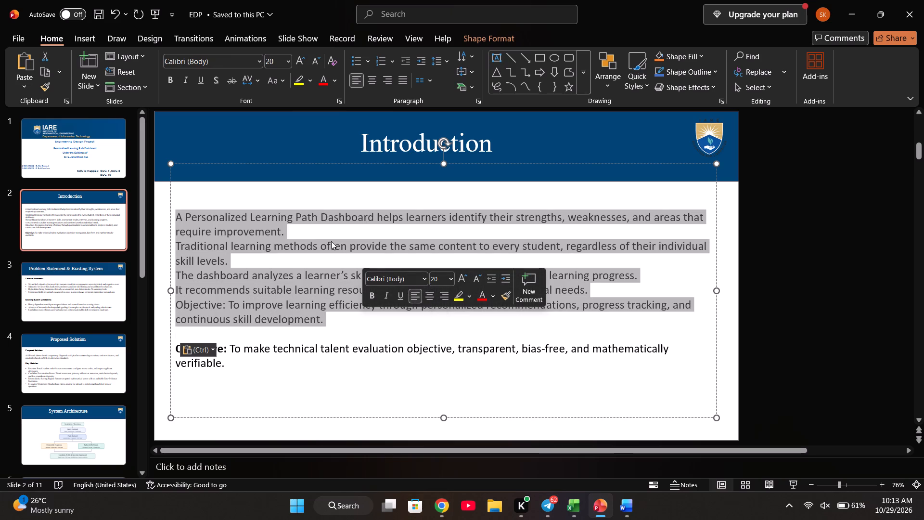
click(359, 64)
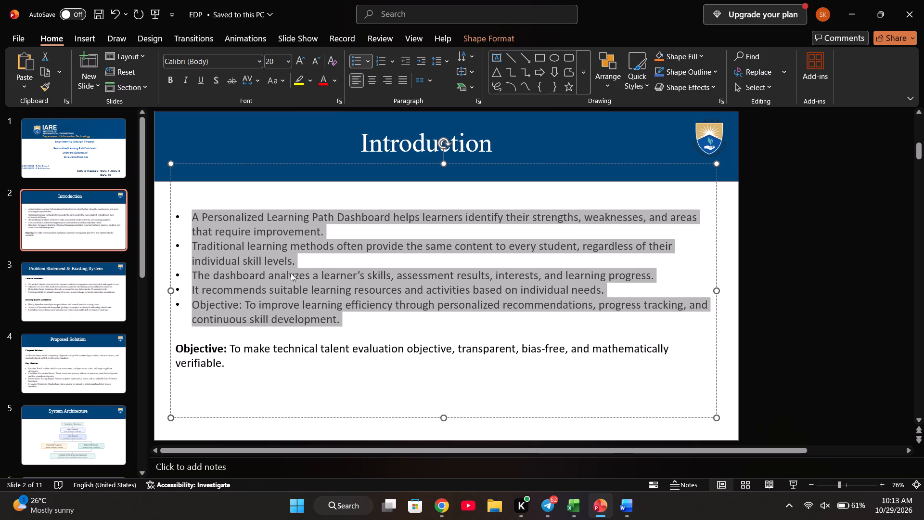
click(431, 57)
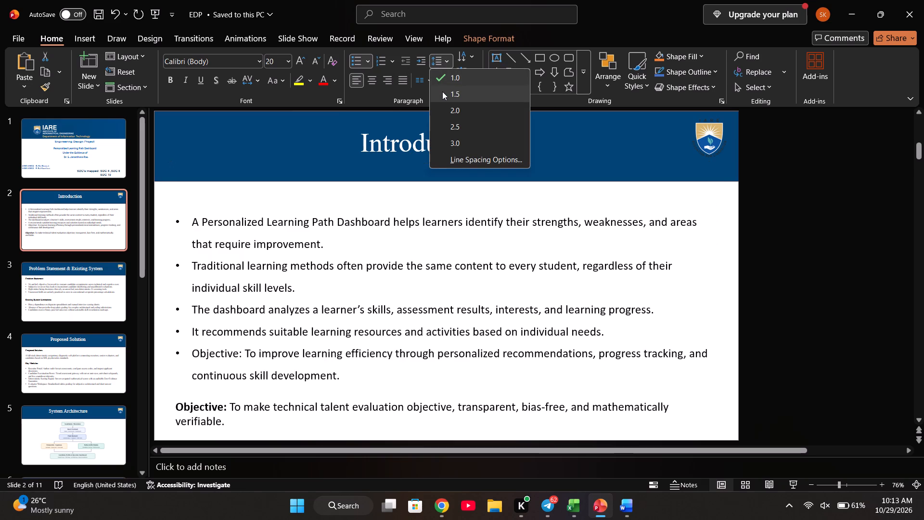
click(442, 91)
Remove the extra blank bulleted line above the first Introduction bullet.
click(398, 196)
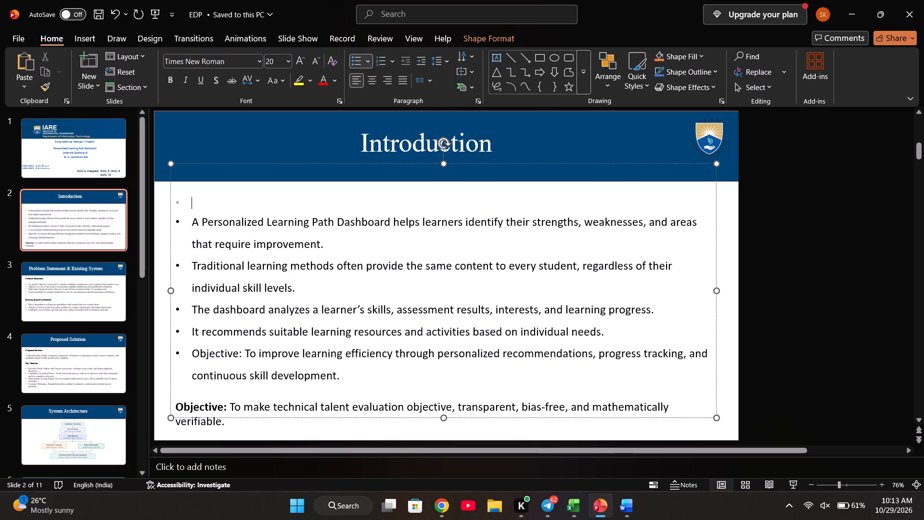
key(BackSpace)
key(BackSpace)
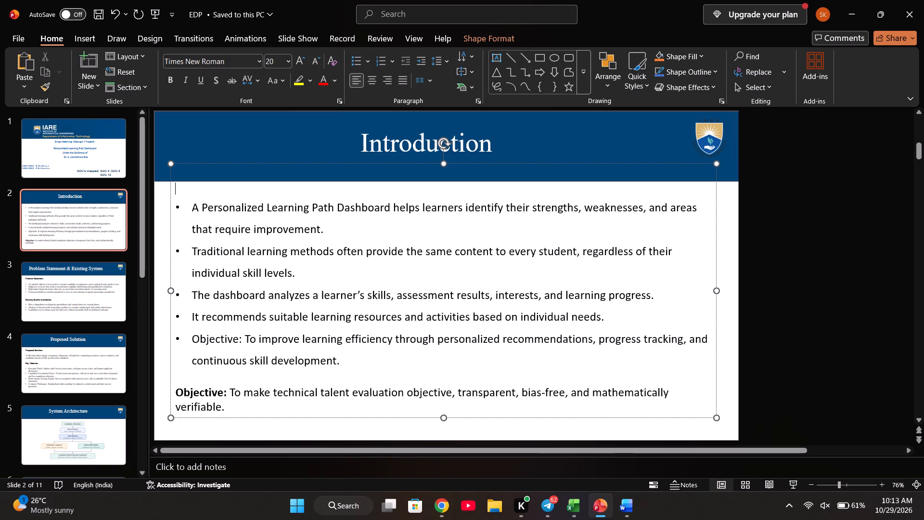
click(443, 350)
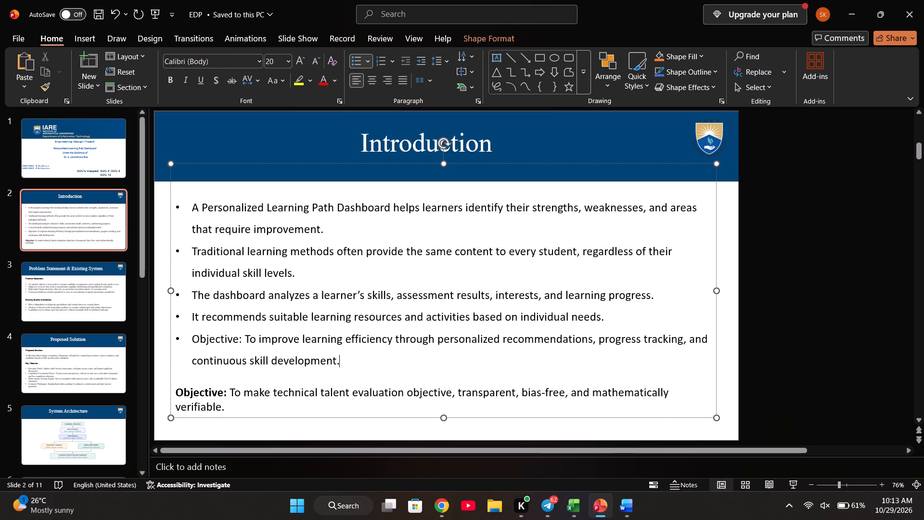
click(233, 396)
drag(229, 395, 229, 409)
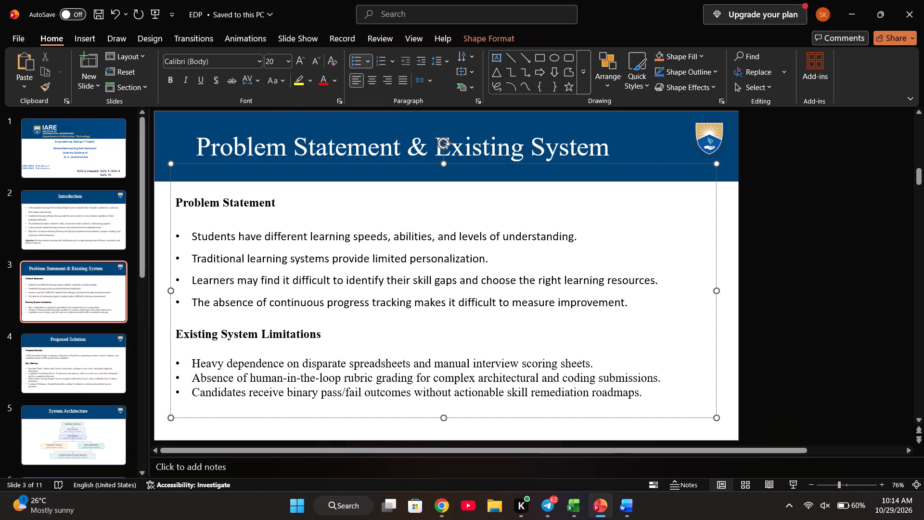
drag(193, 363, 657, 392)
key(ctrl+v)
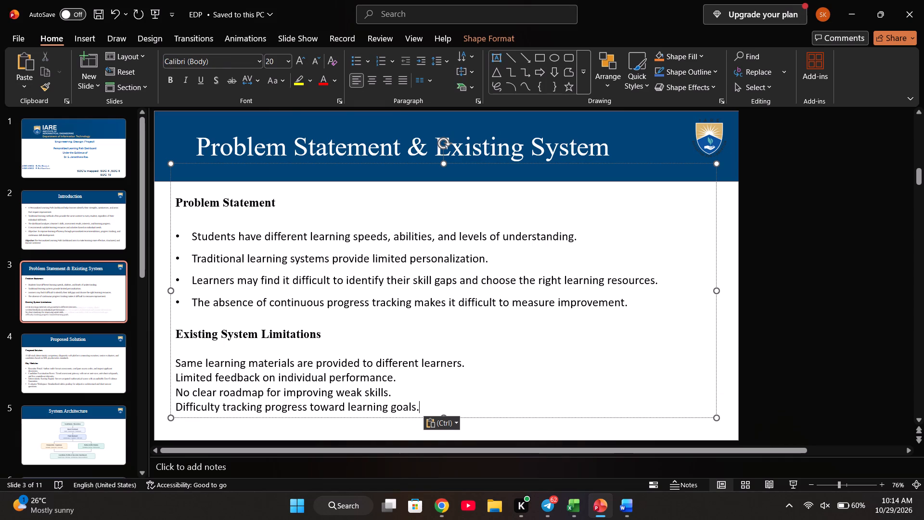
Remove the blank lines directly below the Existing System Limitations and Problem Statement headings.
click(184, 350)
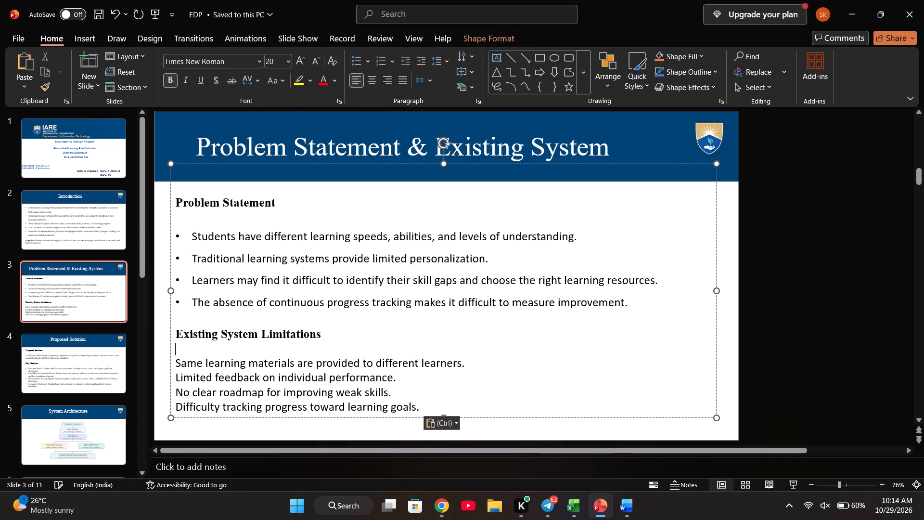
key(BackSpace)
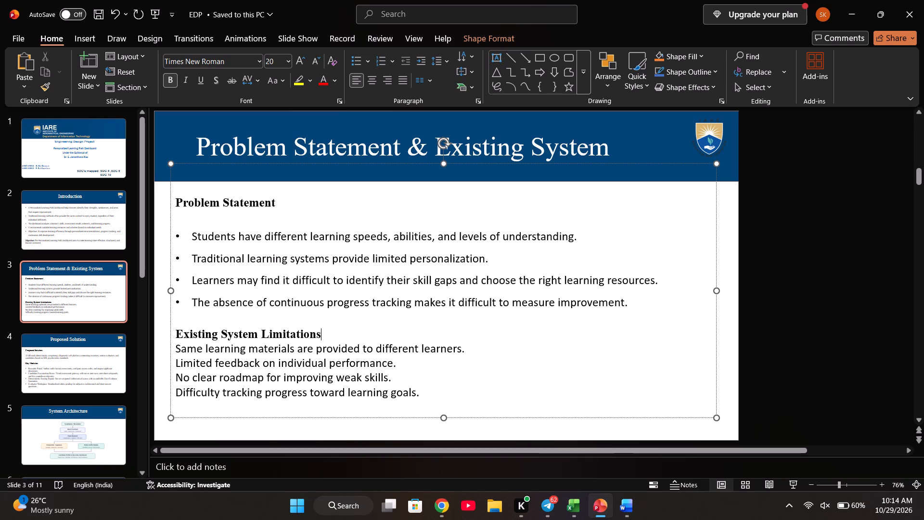
click(240, 225)
click(279, 220)
key(BackSpace)
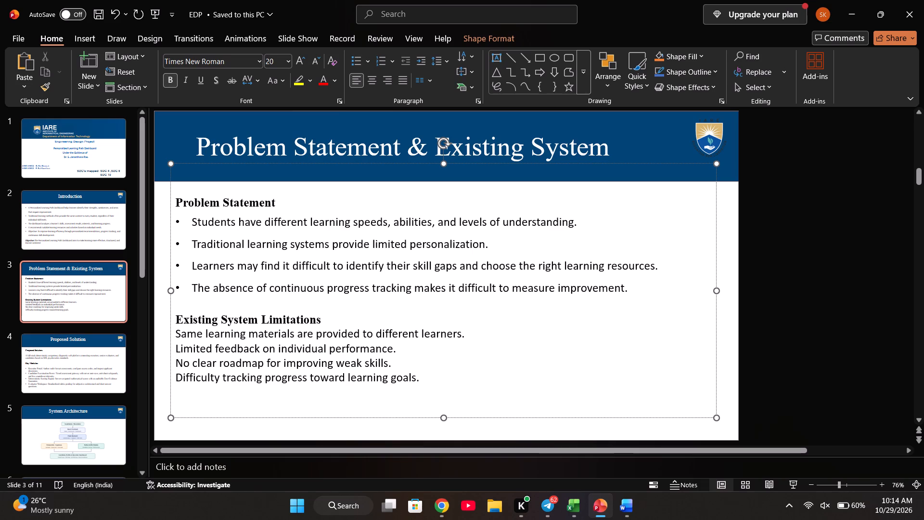
Format the four pasted Existing System Limitations lines as a bulleted list with 1.5 line spacing.
drag(178, 332, 437, 396)
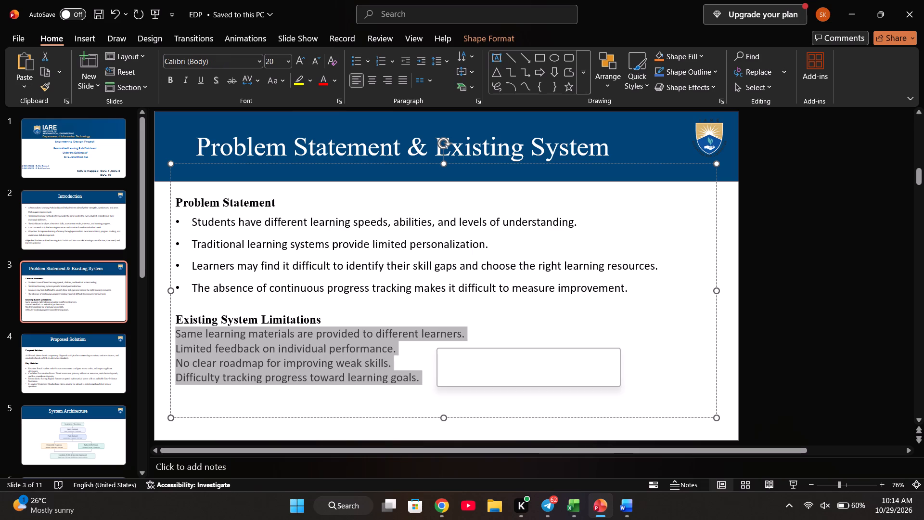
click(351, 63)
click(449, 66)
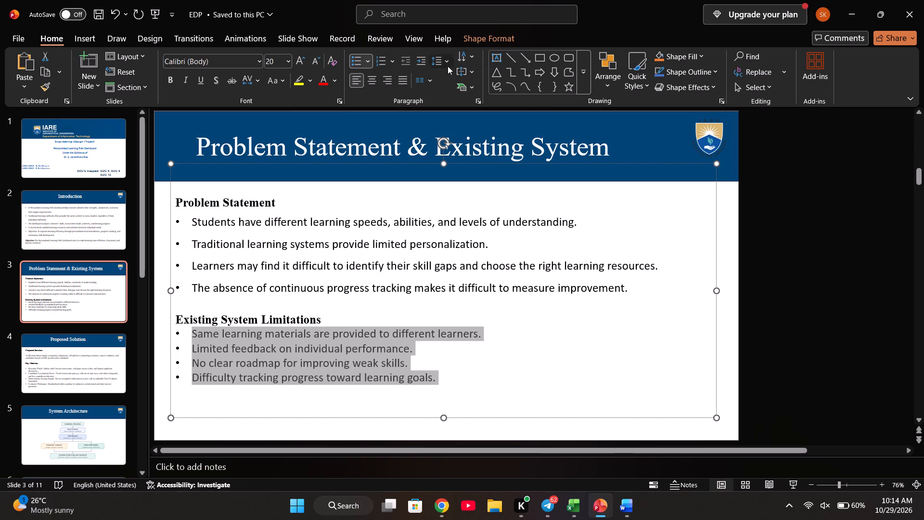
click(444, 92)
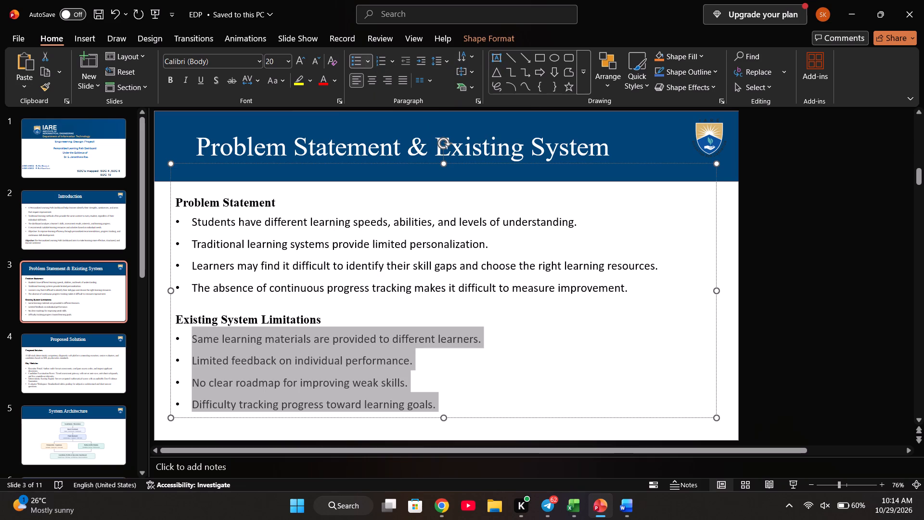
click(524, 331)
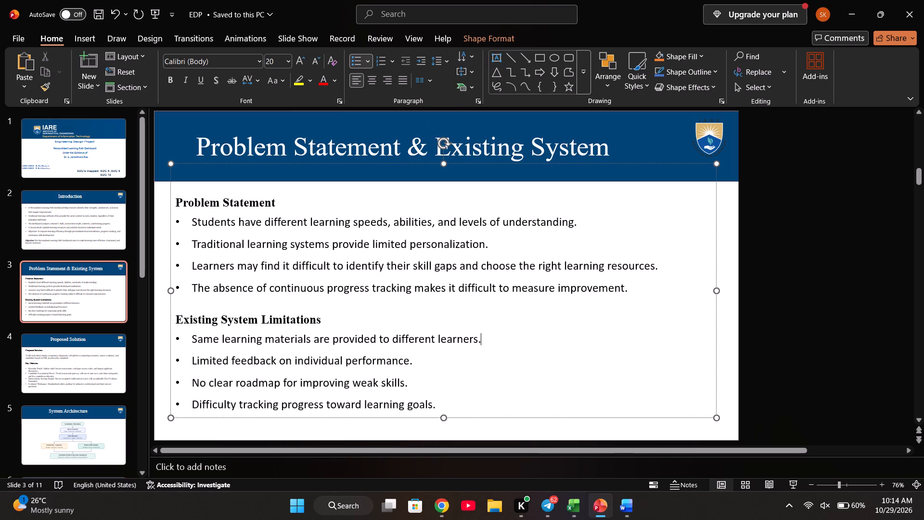
Save the presentation.
key(ctrl+s)
key(ctrl+s)
Replace the paragraph under Proposed Solution on slide 4 with ChatGPT's Slide 3 introductory text, keeping the blank line before Key Modules.
key(alt+Tab)
scroll(414, 307, down, 1)
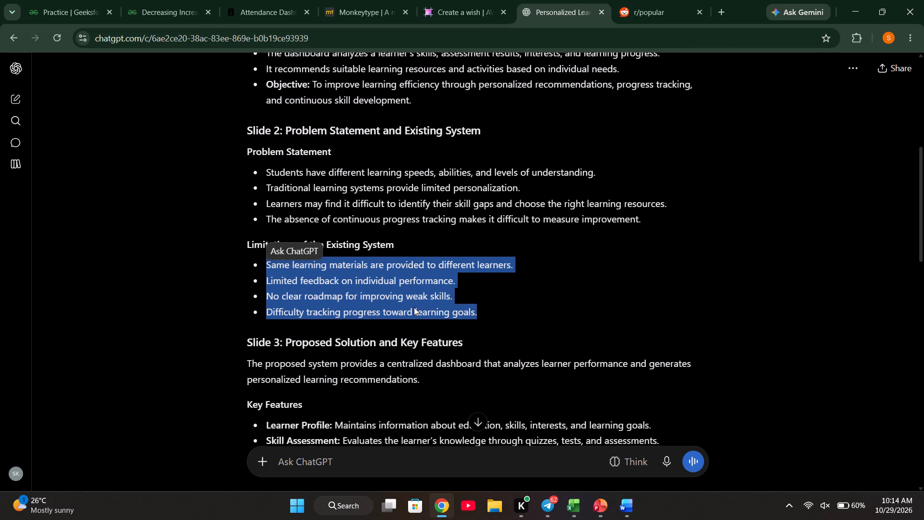
scroll(414, 307, down, 3)
key(alt+Tab)
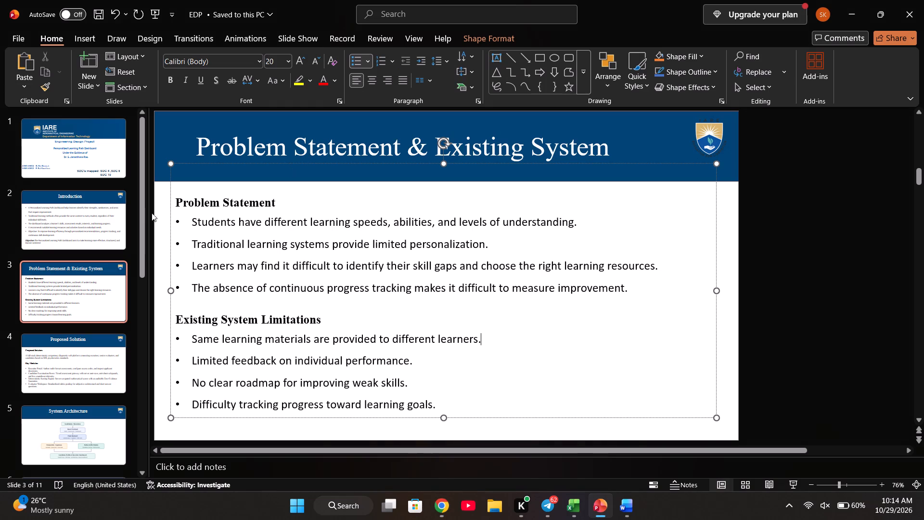
click(56, 342)
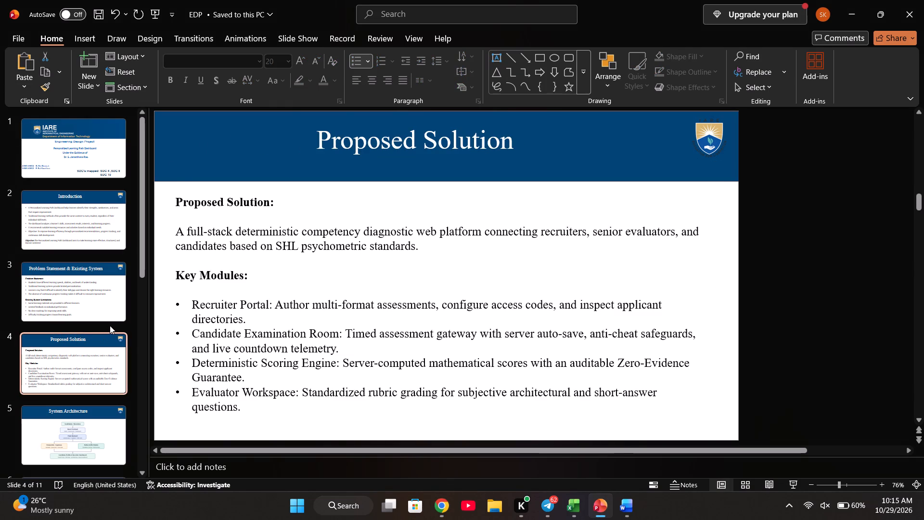
key(alt+Tab)
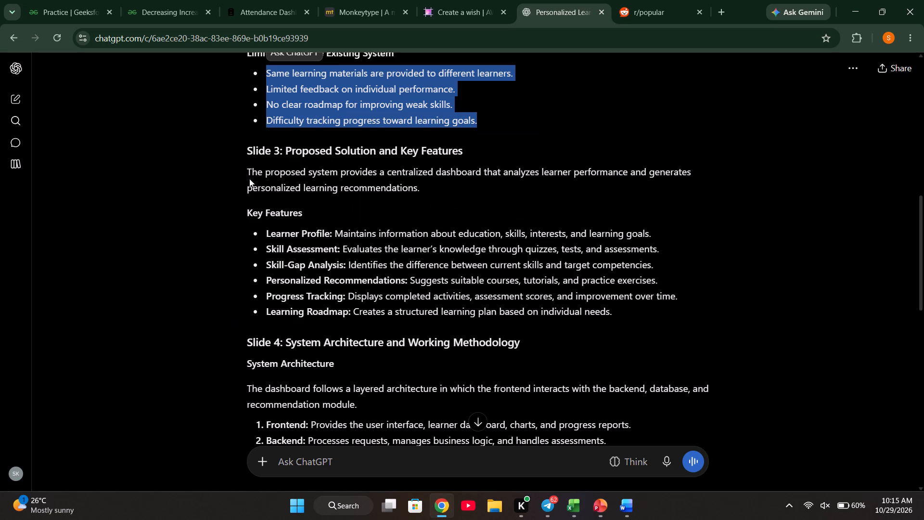
drag(246, 173, 471, 186)
key(ctrl+c)
key(alt+Tab)
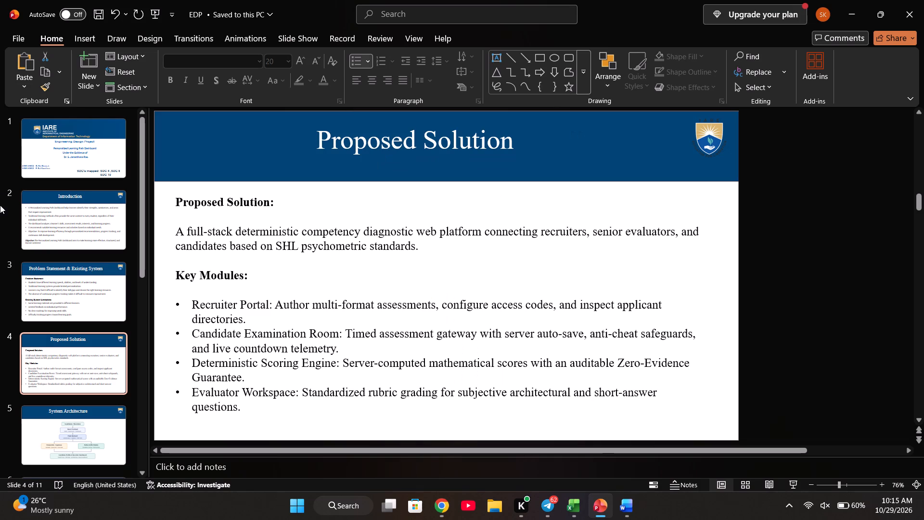
drag(177, 232, 206, 232)
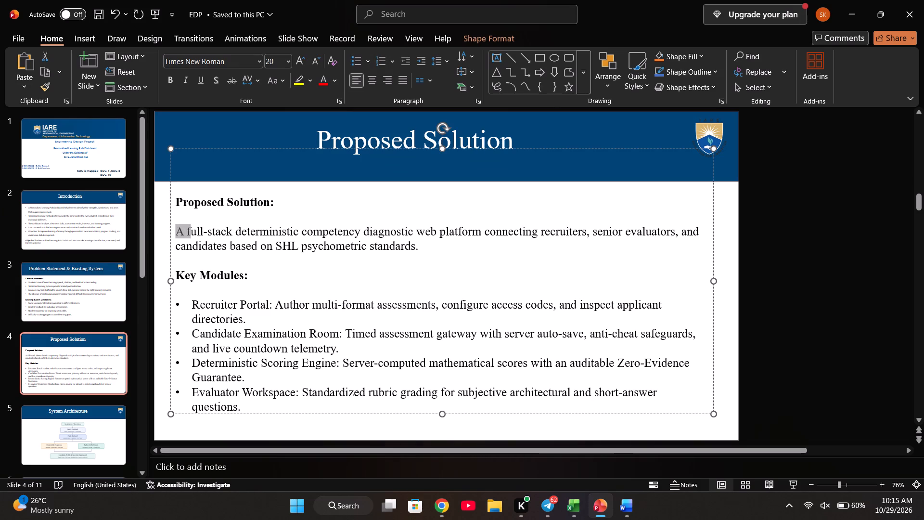
drag(206, 232, 438, 242)
key(ctrl+v)
ctrl+click(438, 242)
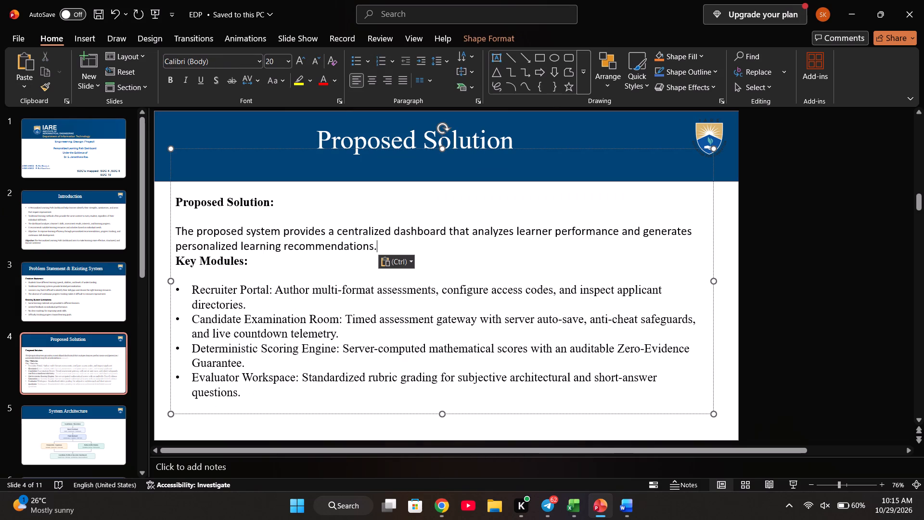
key(ctrl+z)
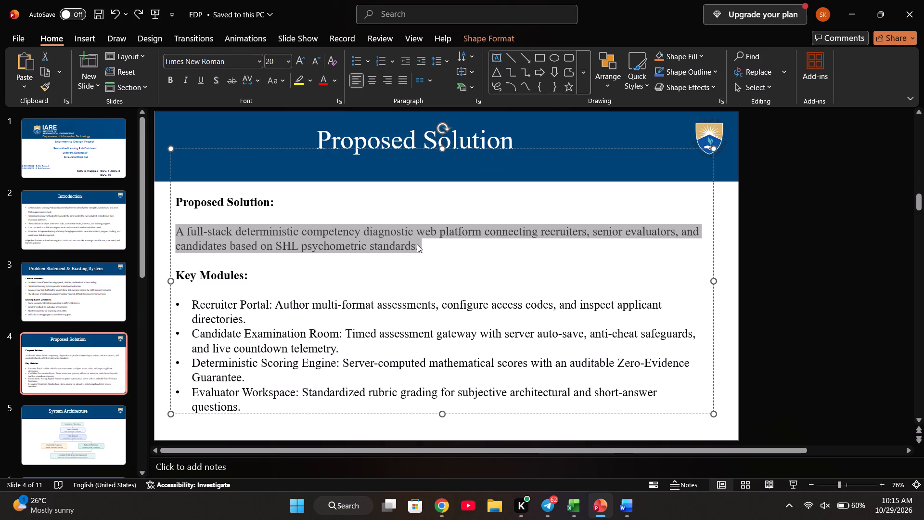
key(shift+Left)
key(ctrl+v)
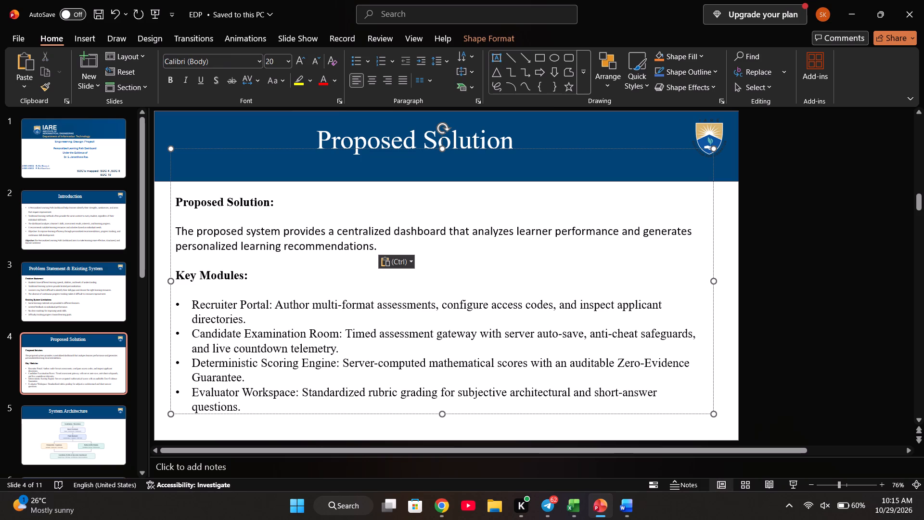
Replace the four Key Modules bullets with ChatGPT's six Key Features points, clearing the leftover bullet below them.
key(alt+Tab)
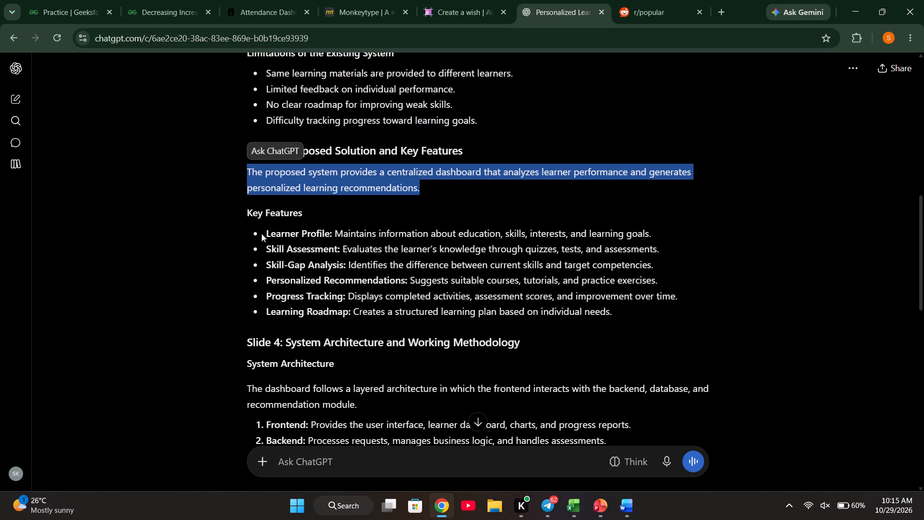
drag(262, 233, 650, 319)
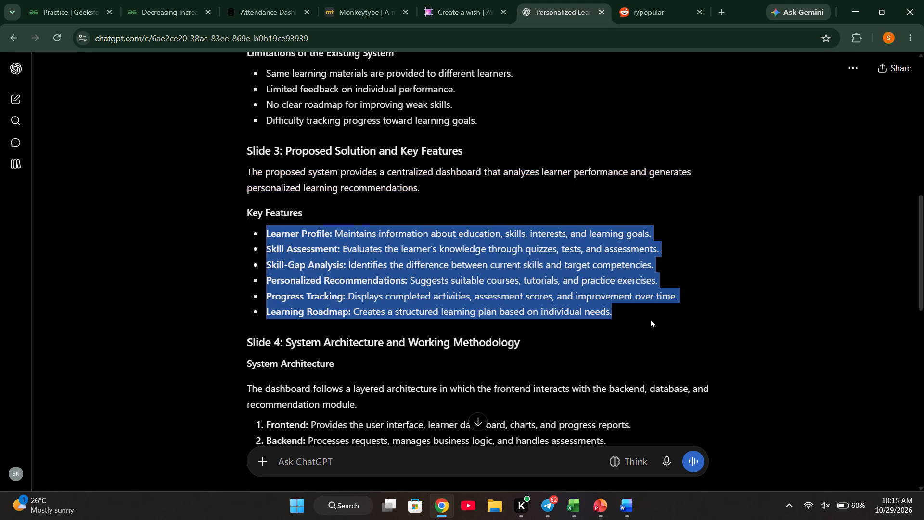
key(ctrl+c)
key(alt+Tab)
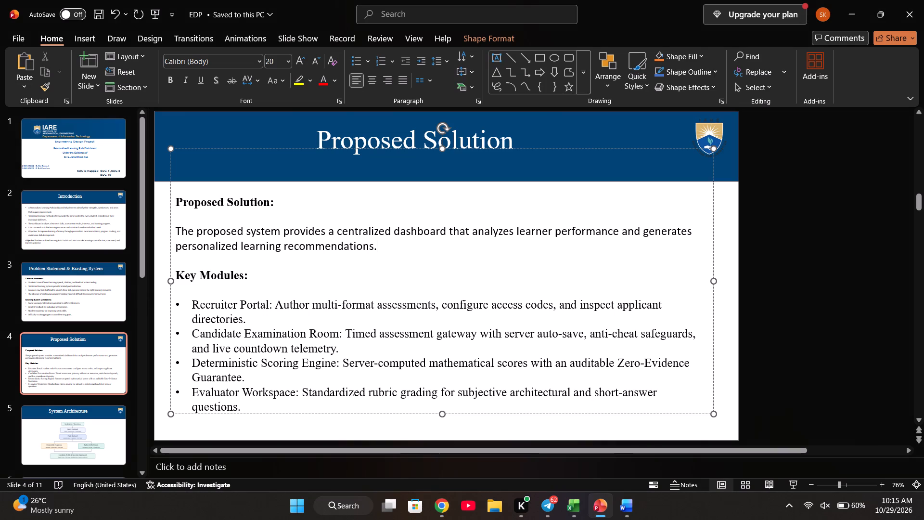
drag(194, 301, 242, 336)
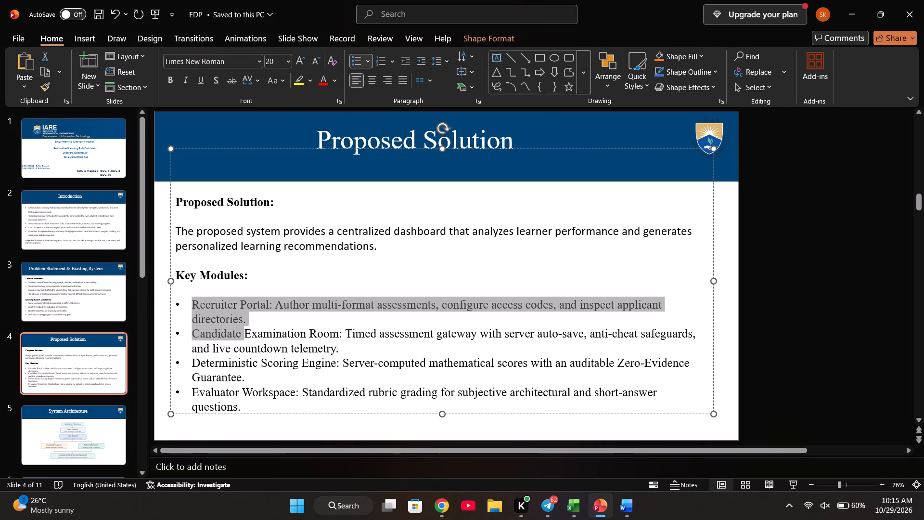
drag(242, 336, 254, 403)
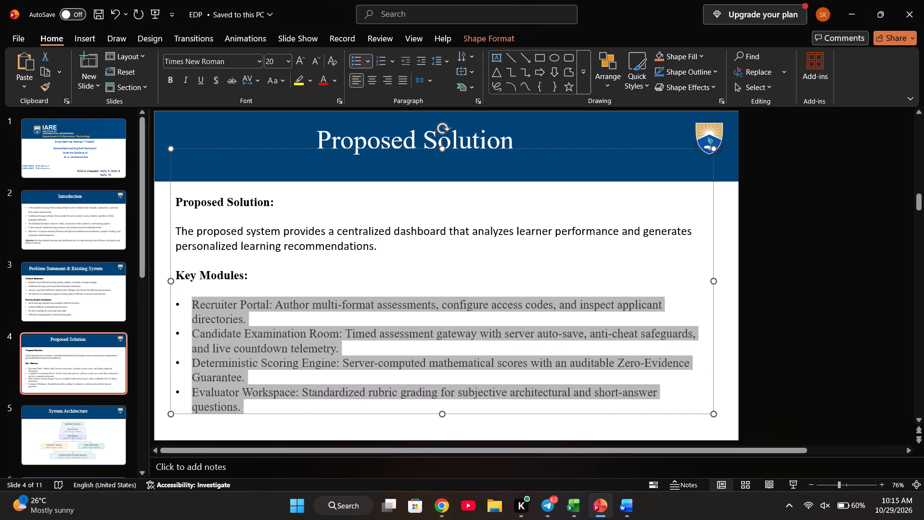
drag(254, 403, 236, 406)
key(ctrl+v)
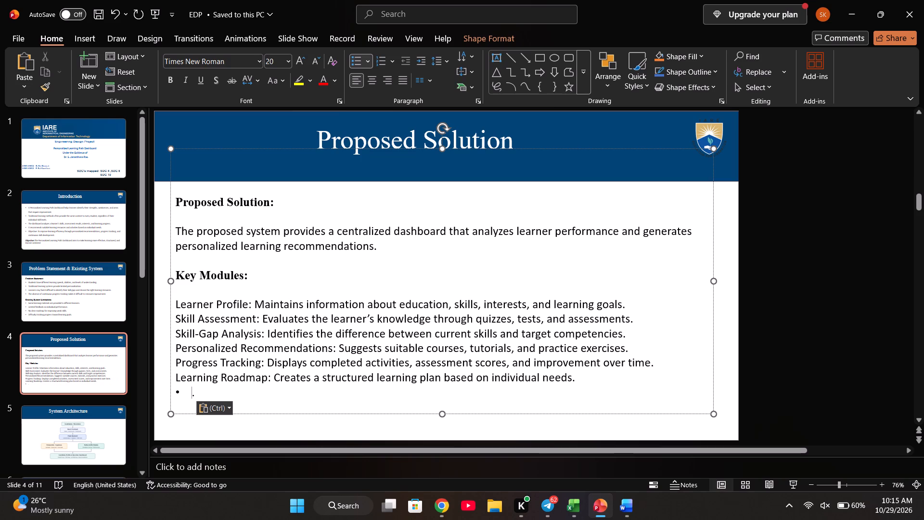
key(Delete)
key(BackSpace)
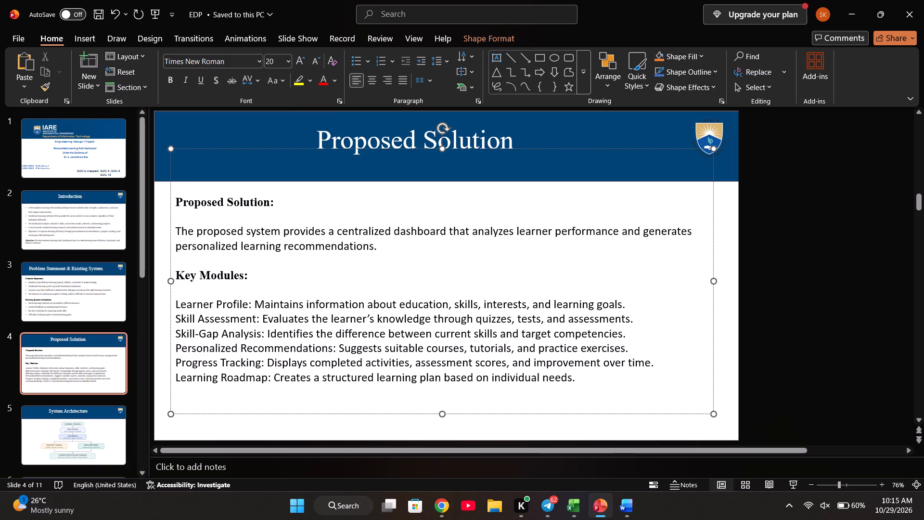
Change the heading "Key Modules:" to "Key Features:".
click(245, 279)
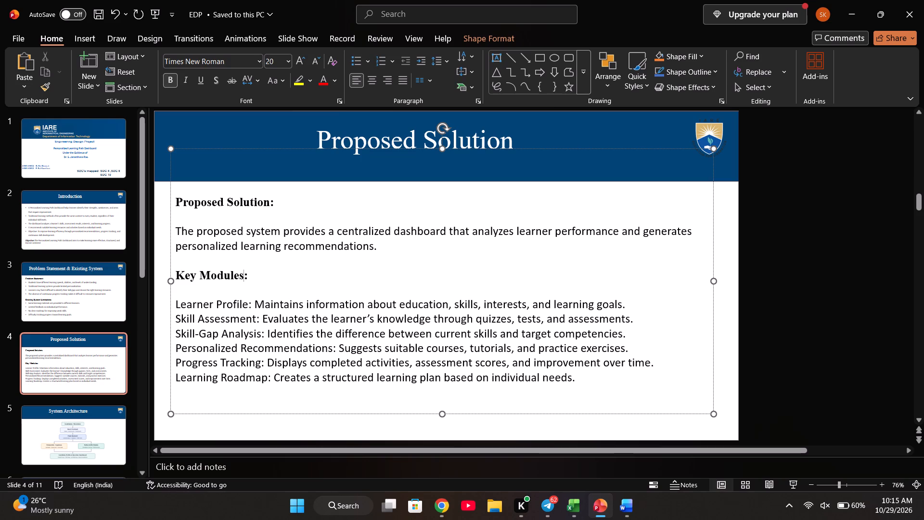
key(ctrl+BackSpace)
text(Features)
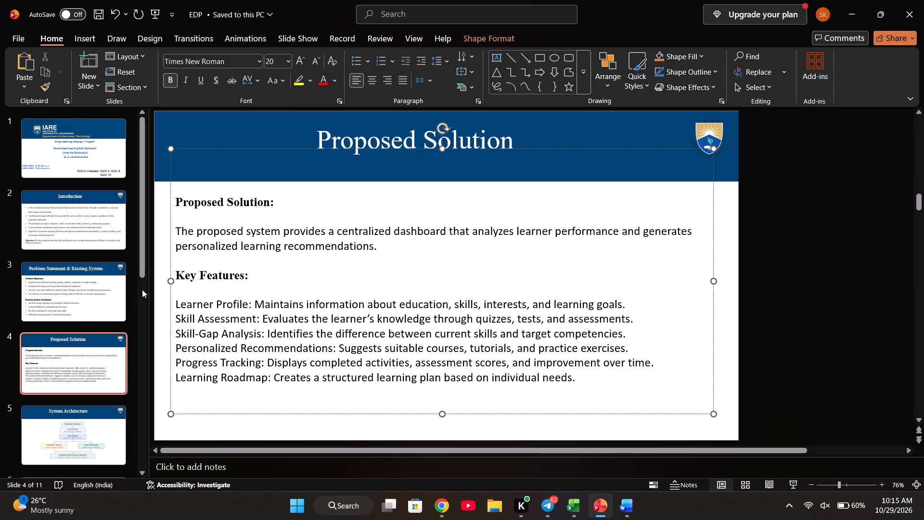
Format the six pasted lines under Key Features as a bulleted list.
drag(175, 305, 464, 371)
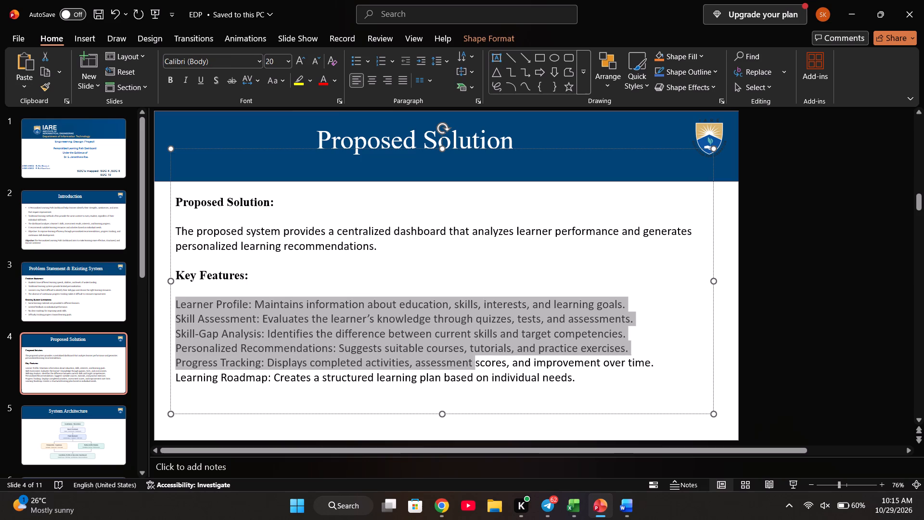
drag(464, 371, 563, 388)
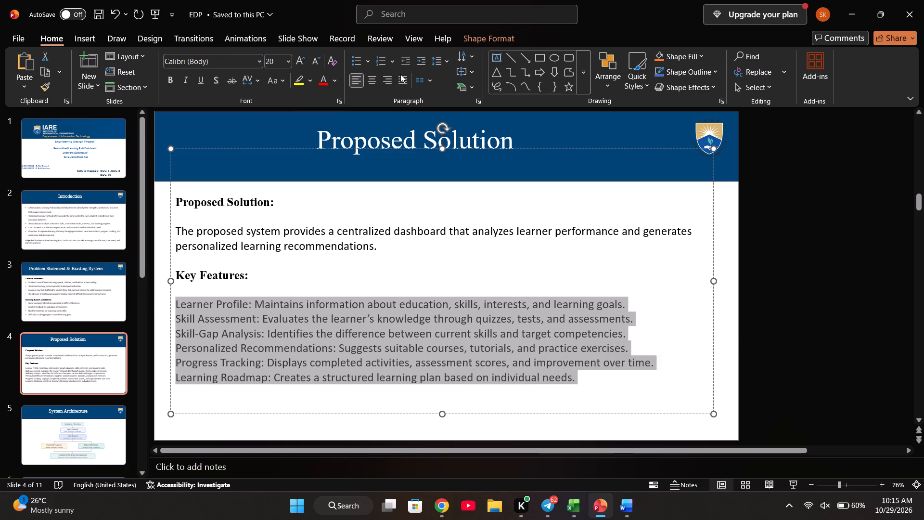
click(350, 61)
click(283, 348)
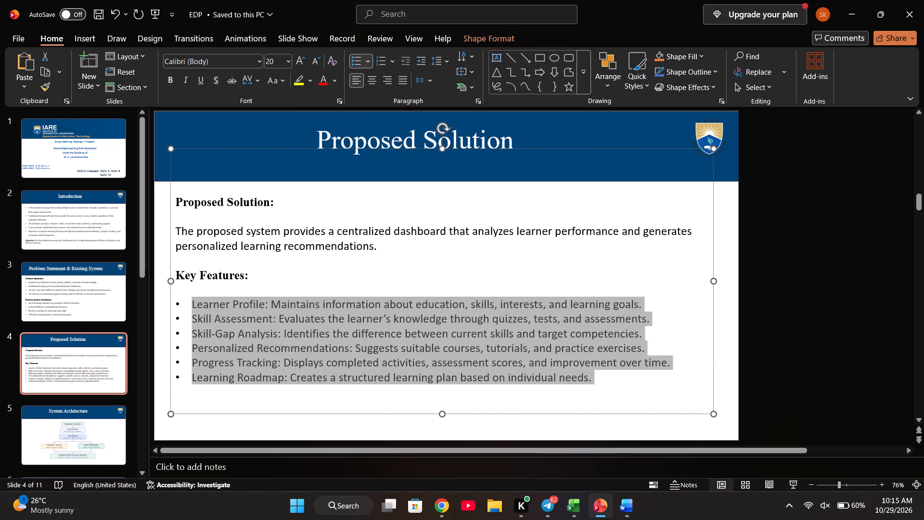
Bold the feature names Learner Profile, Skill Assessment and Skill-Gap Analysis in the Key Features list.
click(268, 305)
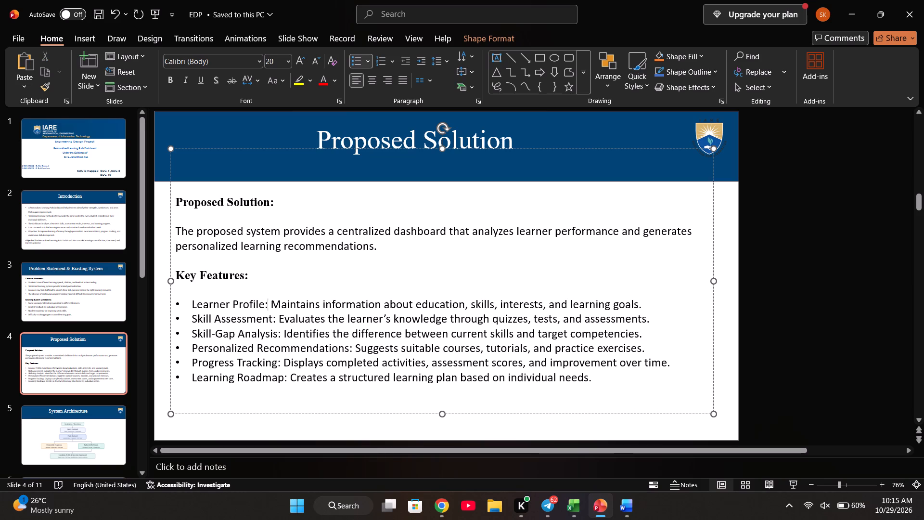
drag(263, 305, 196, 308)
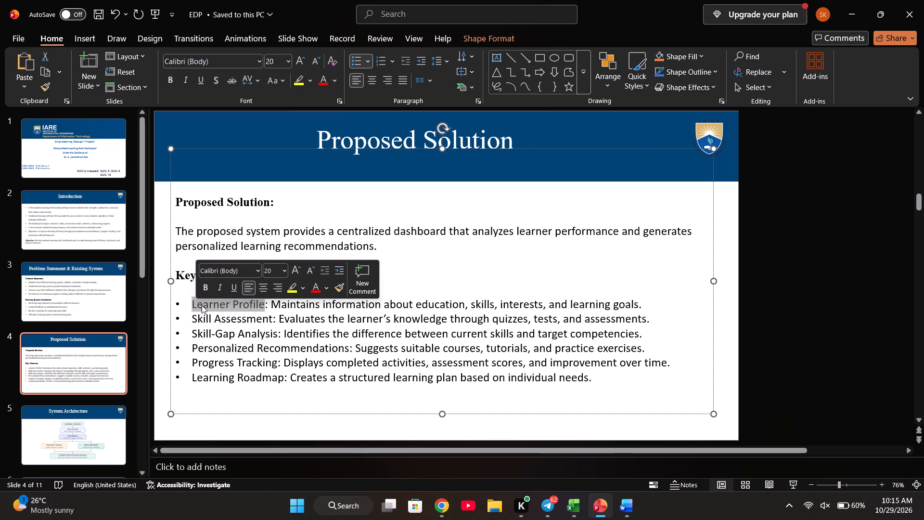
click(204, 289)
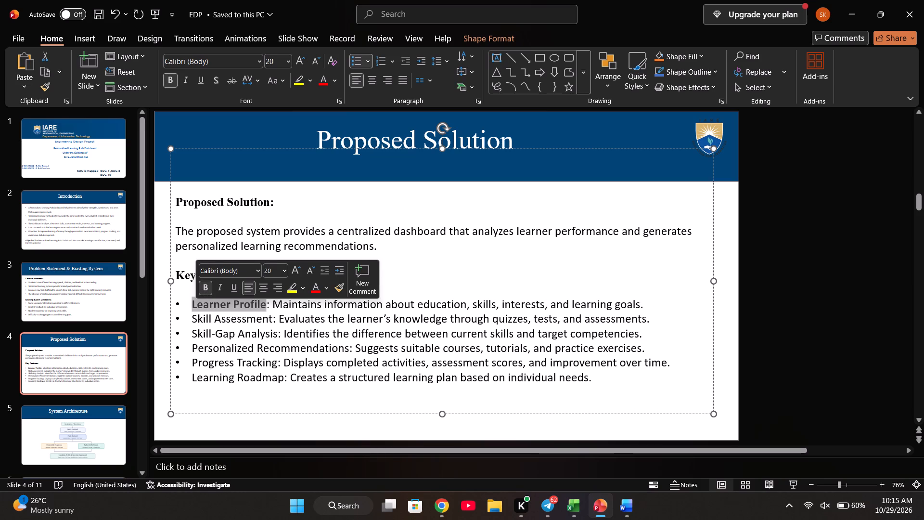
drag(271, 317, 191, 319)
click(193, 300)
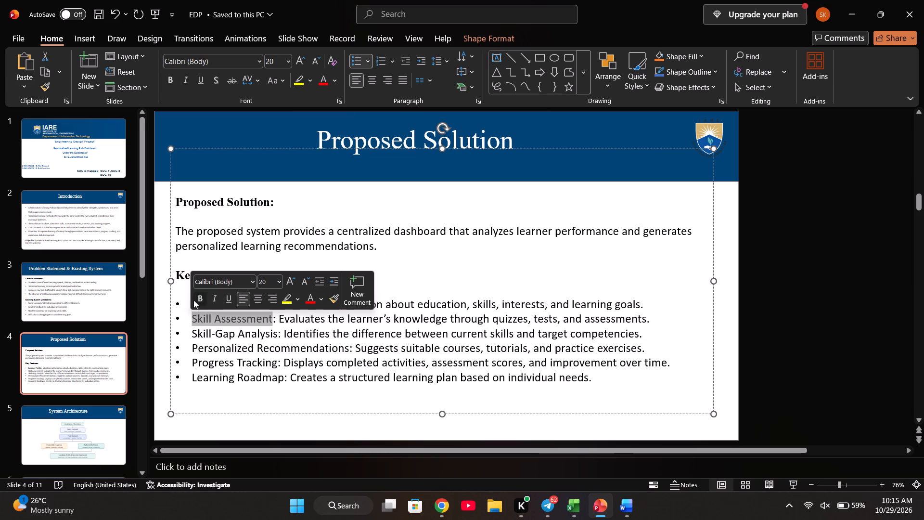
drag(277, 335, 232, 330)
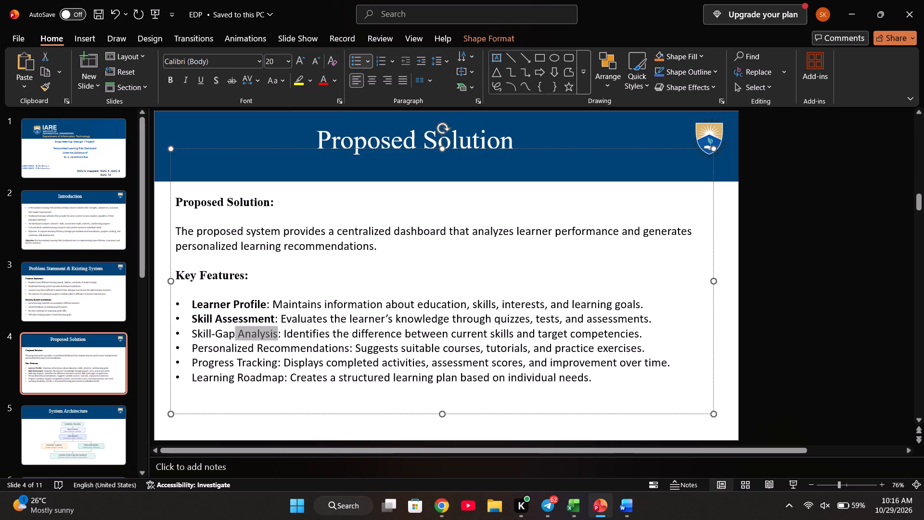
drag(232, 330, 201, 330)
click(209, 311)
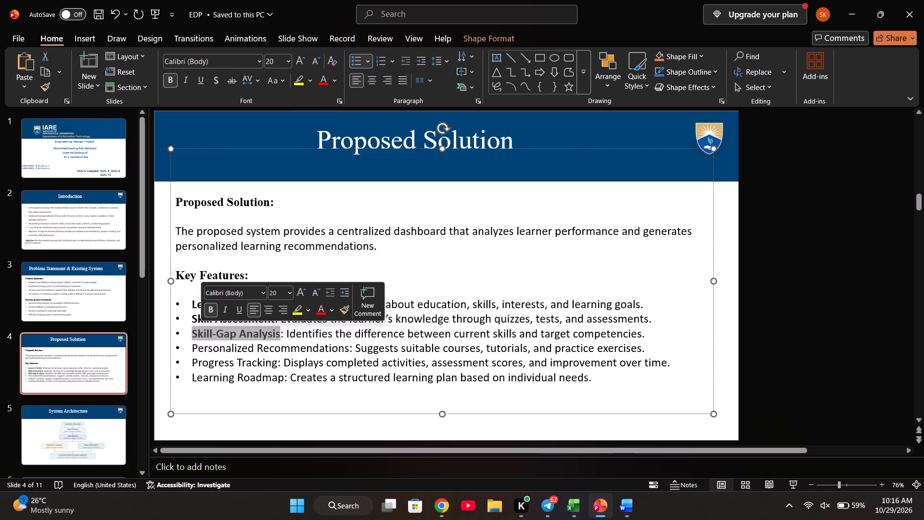
Bold the feature names Personalized Recommendations, Progress Tracking and Learning Roadmap in the Key Features list.
double_click(344, 352)
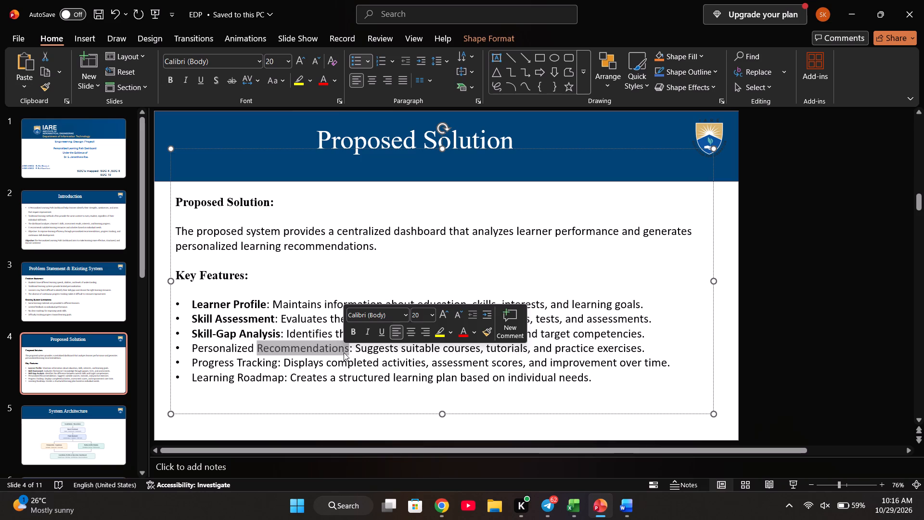
drag(354, 346, 204, 349)
click(341, 348)
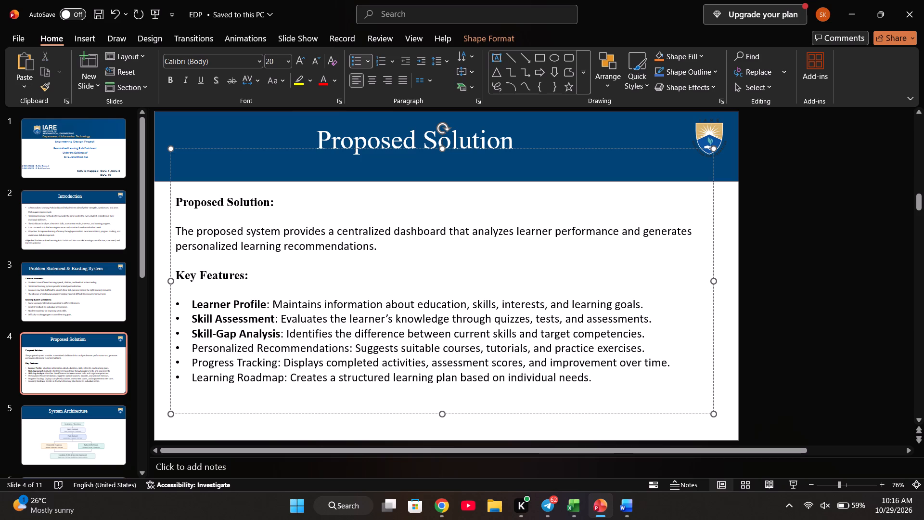
drag(348, 349, 195, 347)
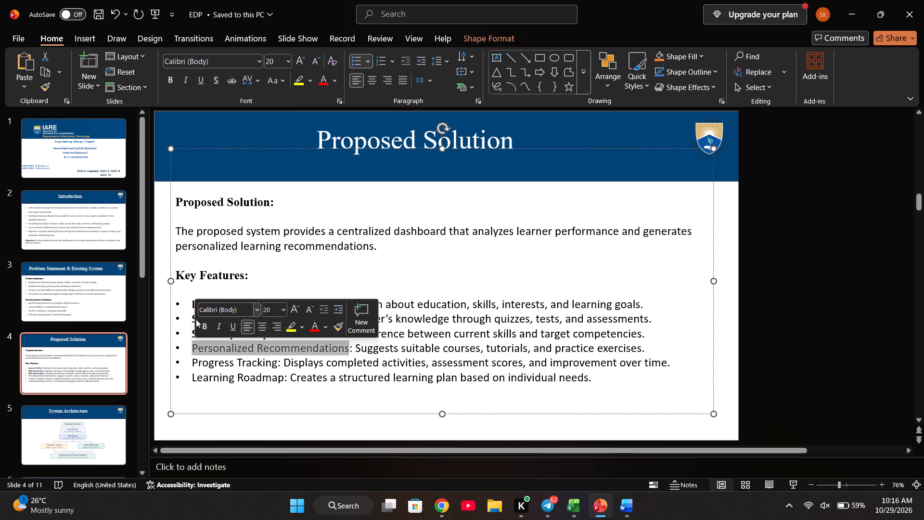
click(204, 323)
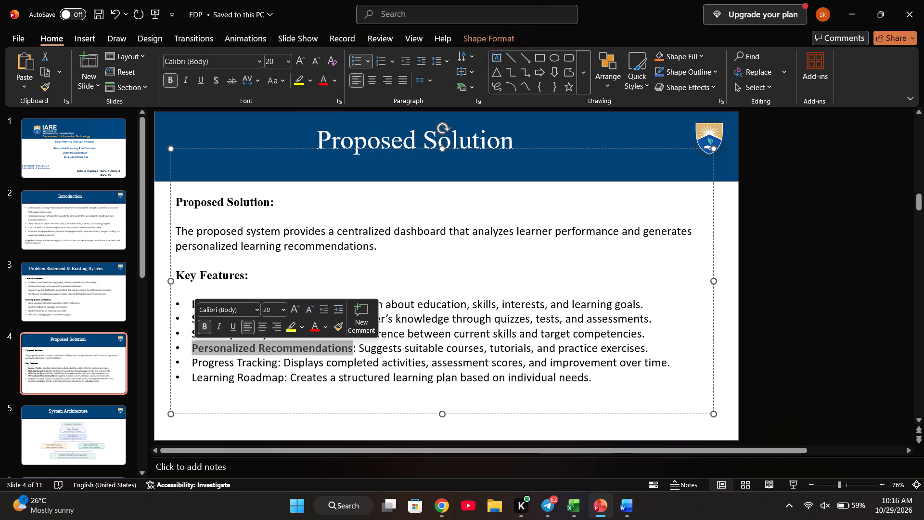
drag(276, 360, 205, 364)
click(215, 347)
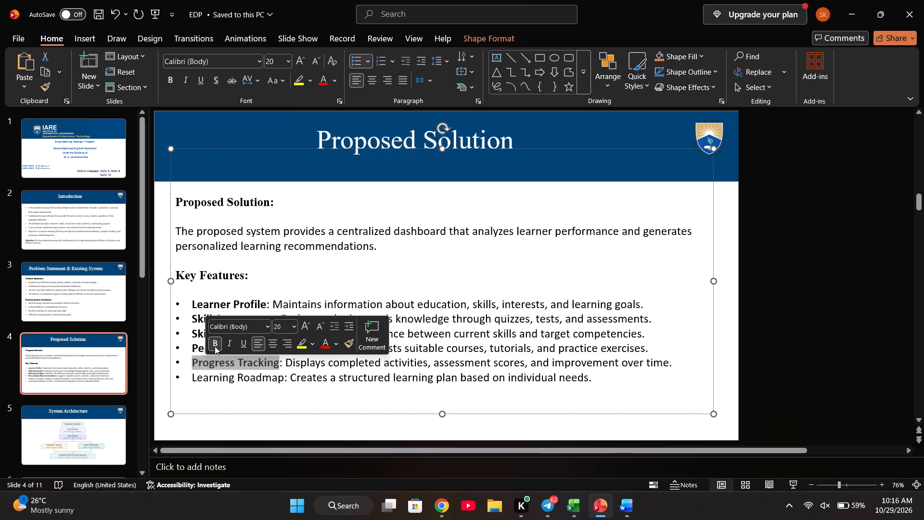
drag(282, 381, 204, 383)
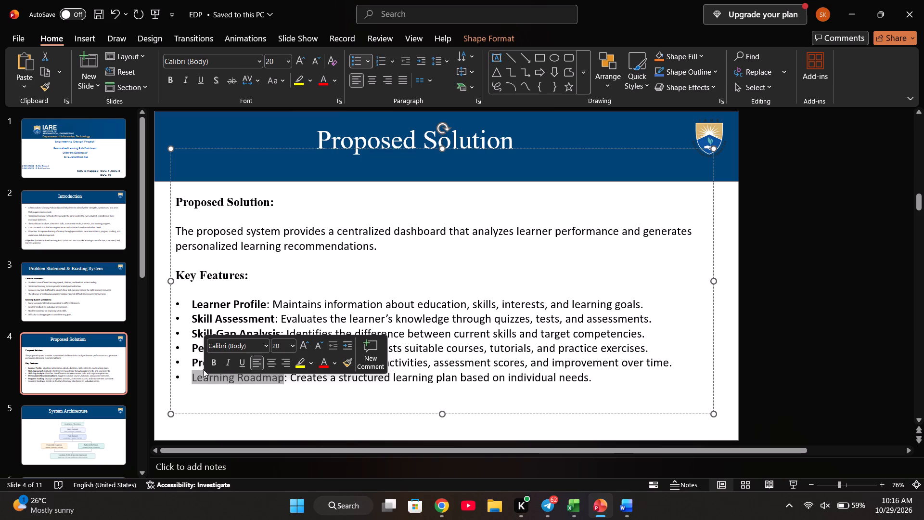
click(212, 363)
click(237, 301)
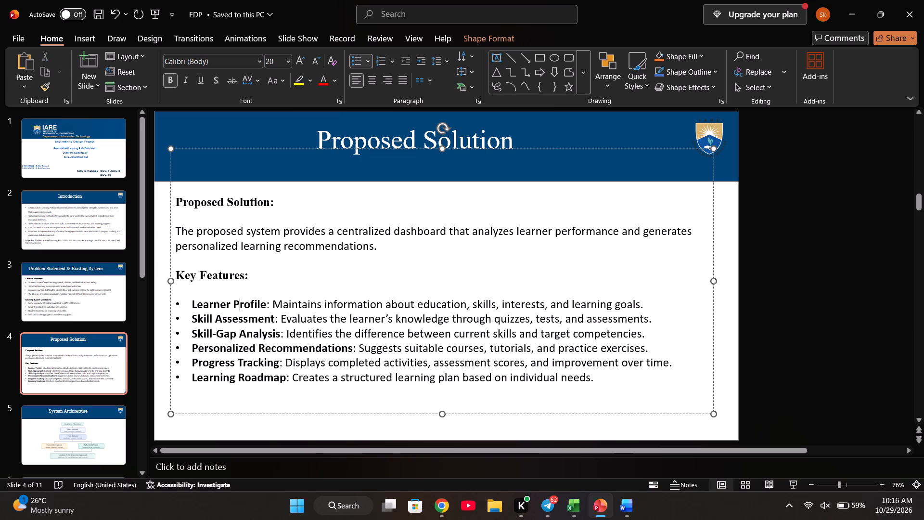
Increase the line spacing of the six Key Features bullets and remove the blank line beneath the Key Features heading.
drag(207, 306, 539, 374)
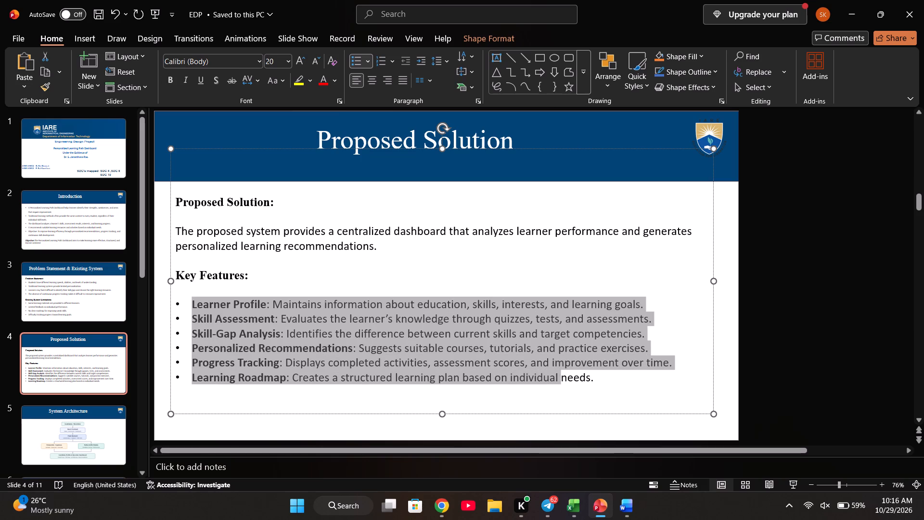
drag(539, 374, 593, 373)
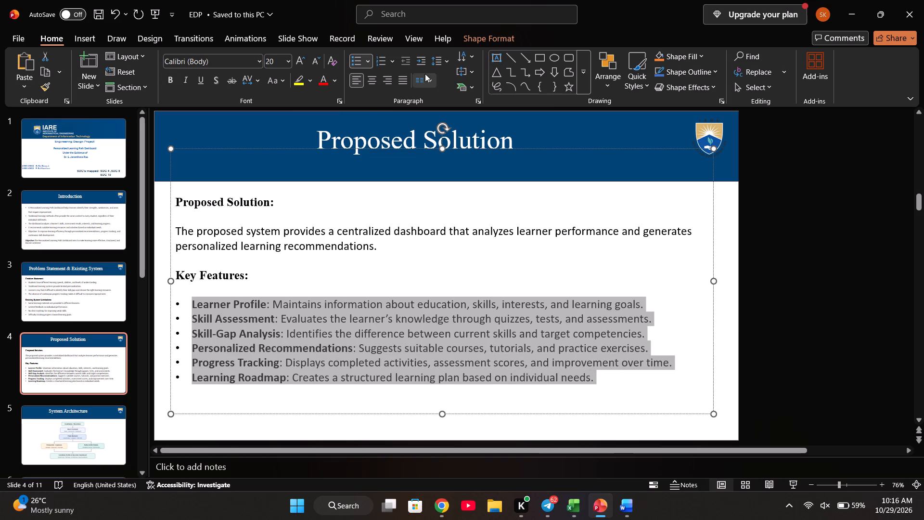
click(439, 62)
click(449, 95)
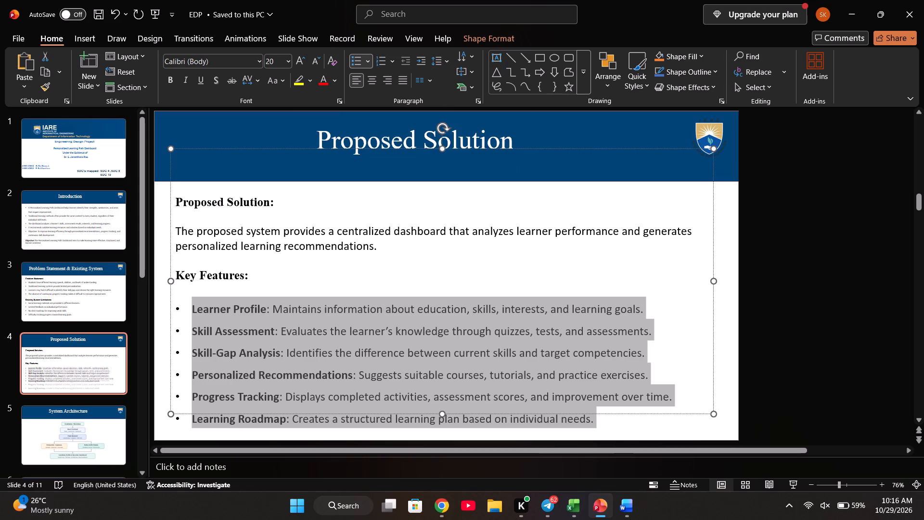
click(221, 294)
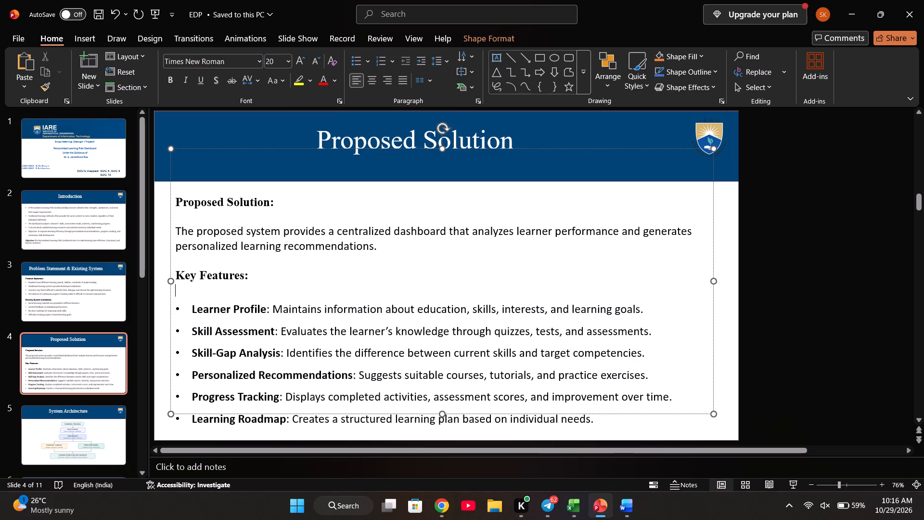
key(BackSpace)
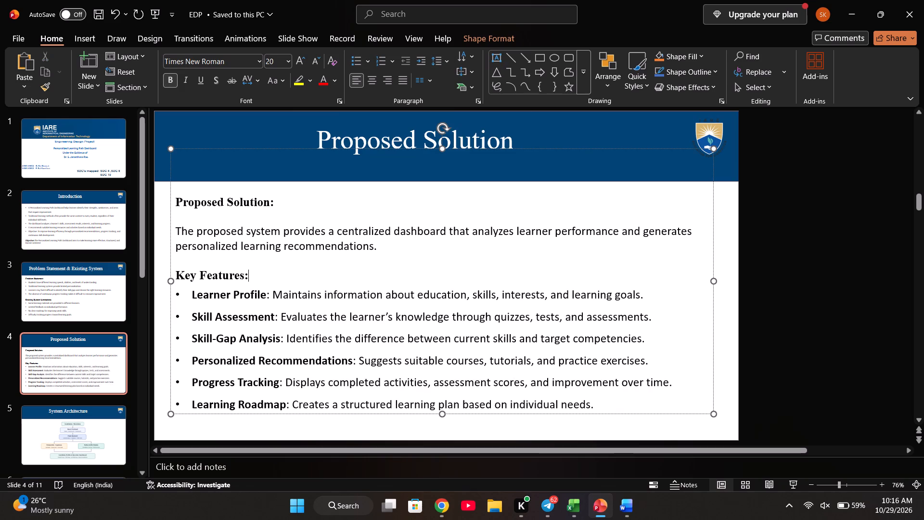
click(75, 416)
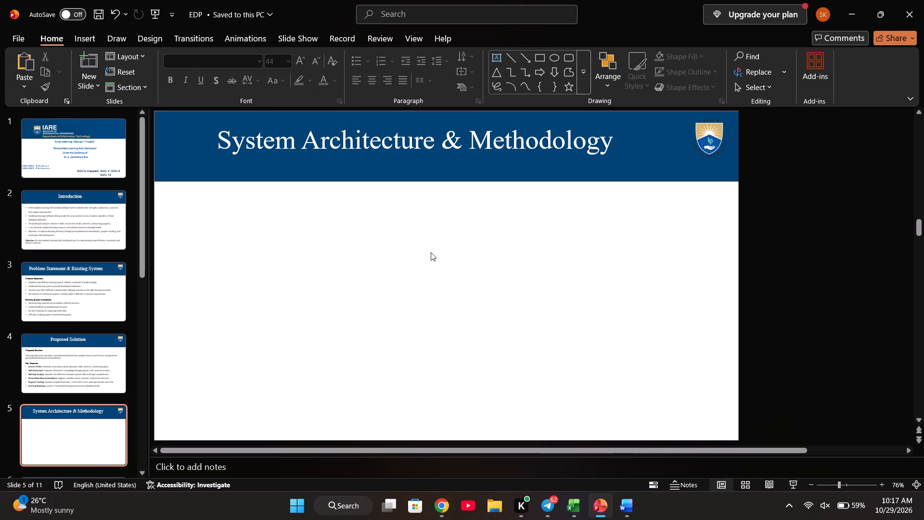
key(ctrl+c)
key(ctrl+v)
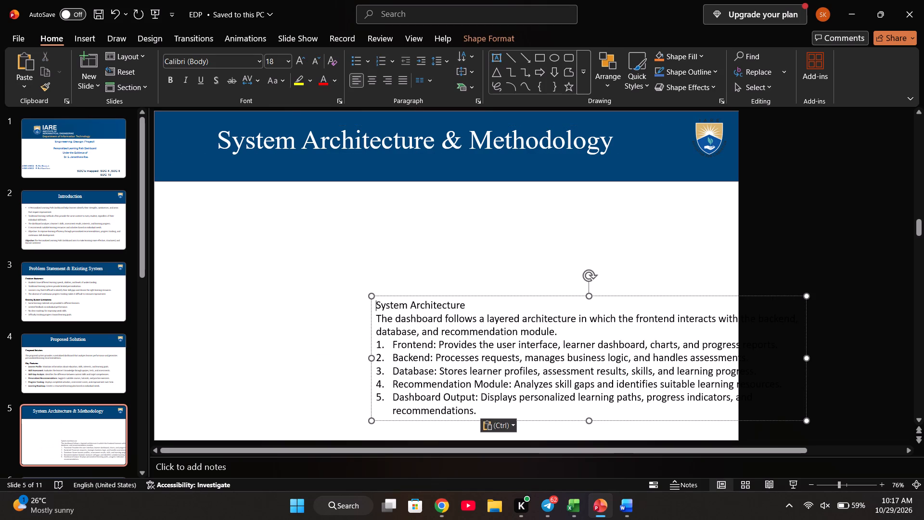
drag(497, 296, 293, 197)
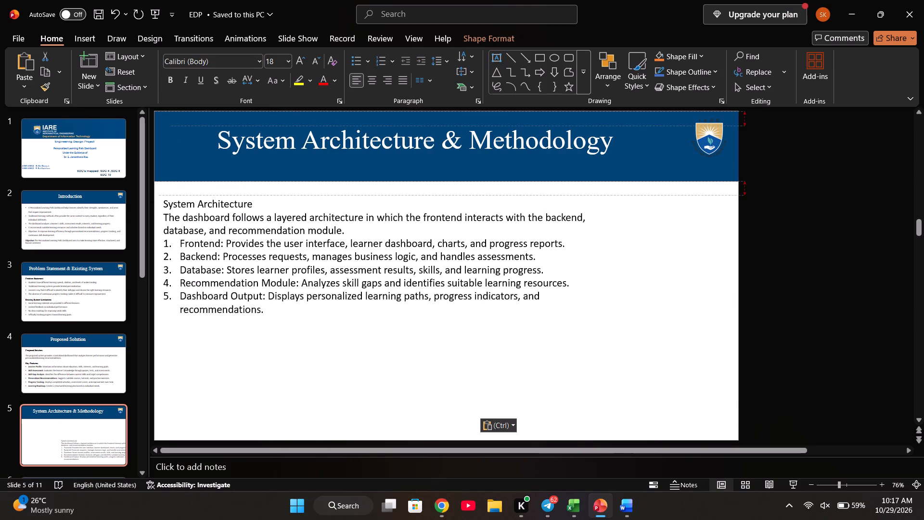
drag(293, 197, 293, 194)
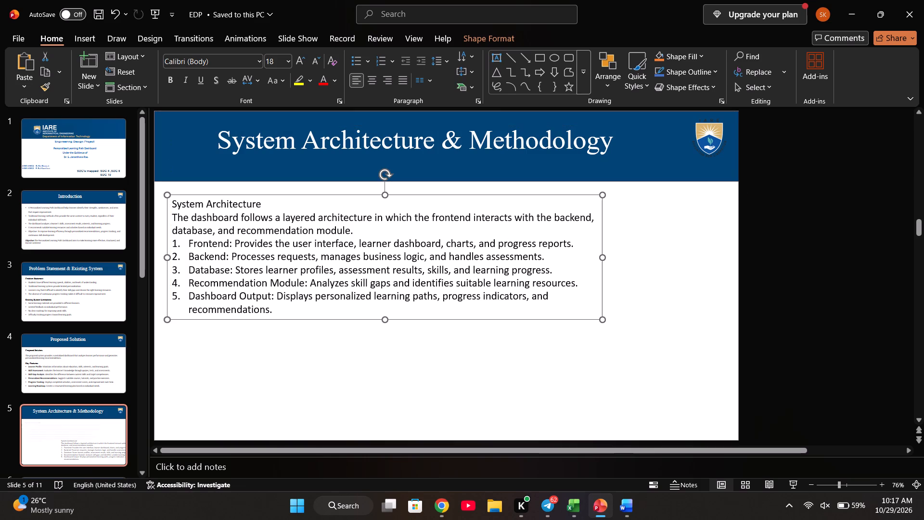
Check the heading font and size on the Problem Statement & Existing System slide, and view the Proposed Solution slide.
click(53, 293)
click(251, 208)
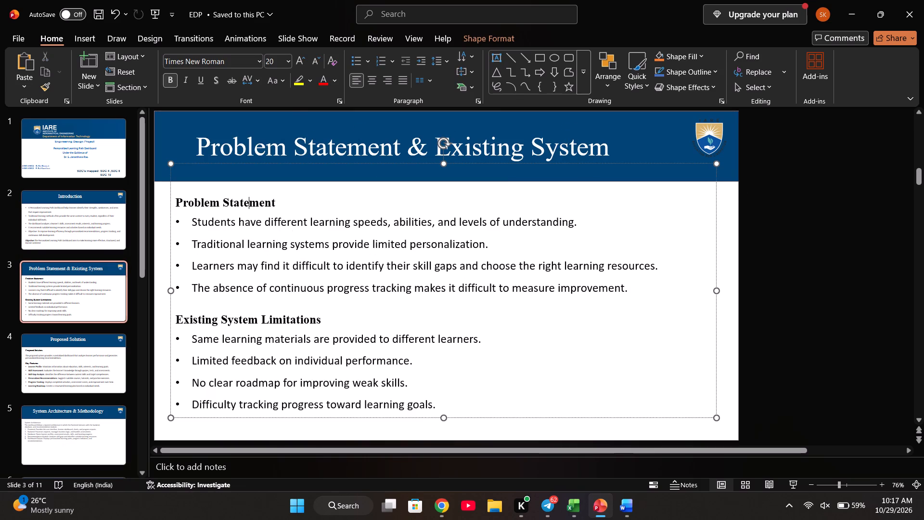
drag(278, 200, 243, 205)
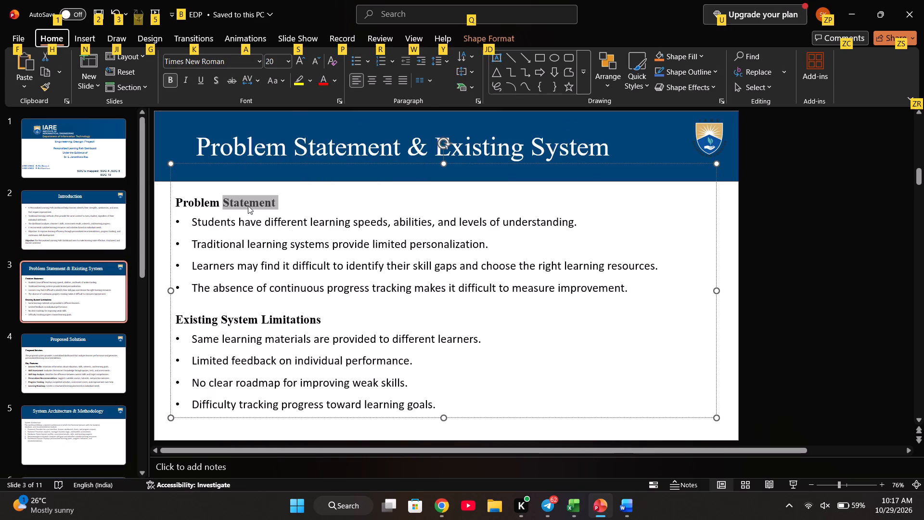
key(alt+Tab)
key(alt+Tab)
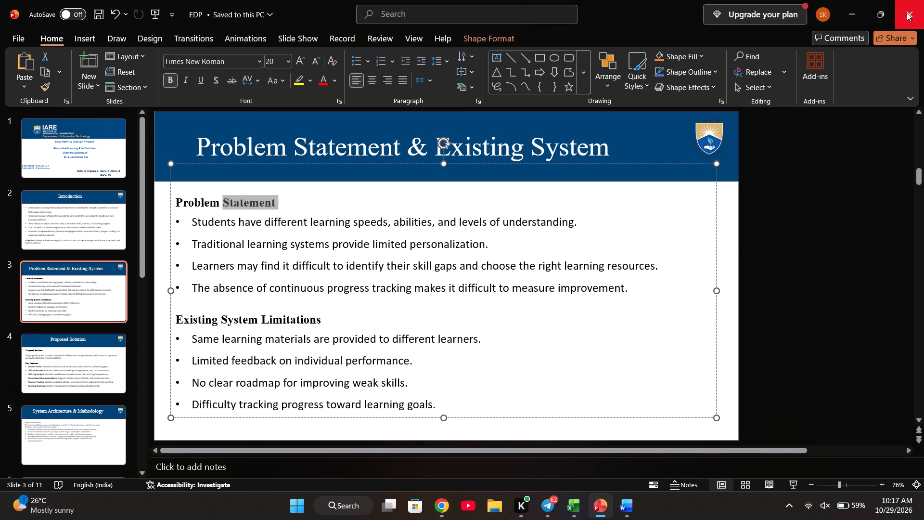
scroll(669, 77, down, 3)
scroll(632, 184, down, 1)
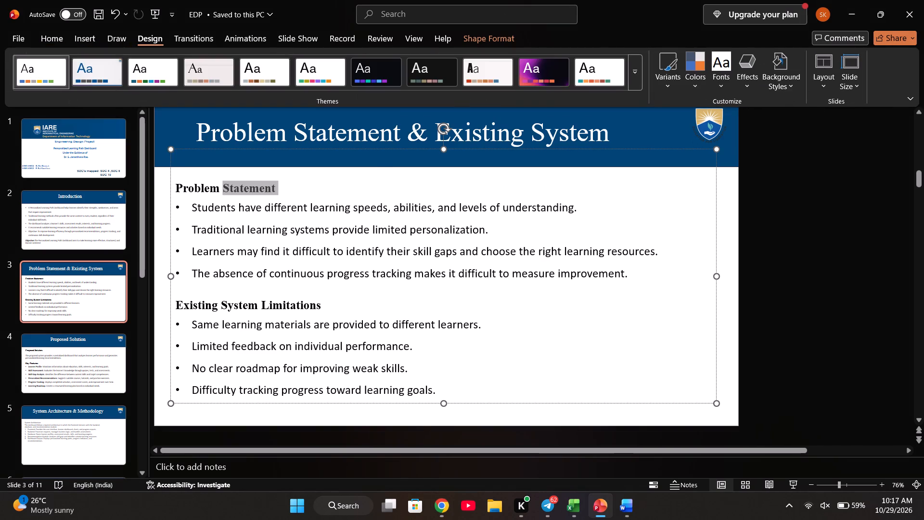
scroll(632, 184, down, 6)
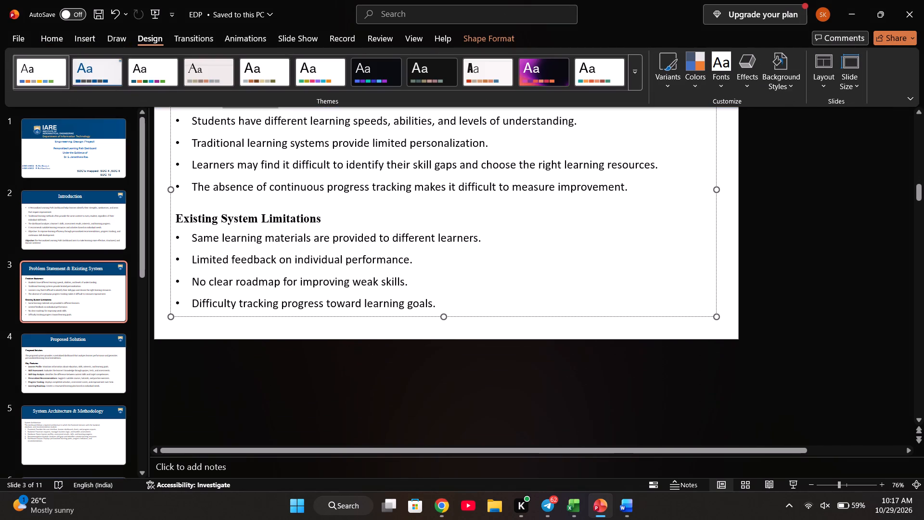
scroll(632, 180, up, 7)
click(91, 366)
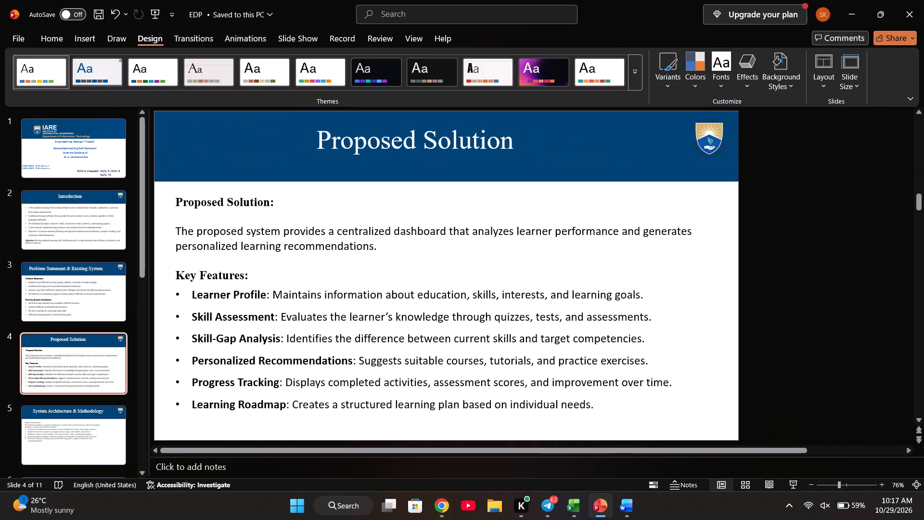
Format the "System Architecture" heading in slide 5's body text as Times New Roman, size 20, bold.
click(80, 415)
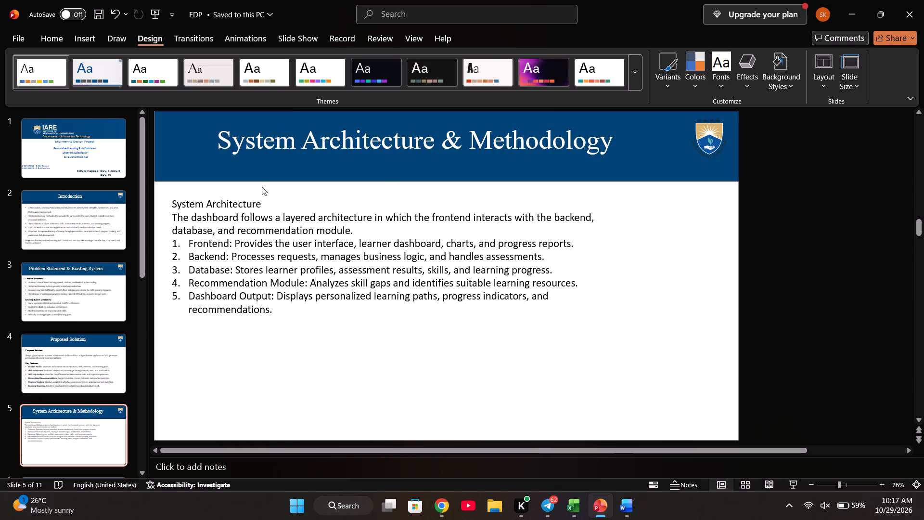
drag(262, 206, 185, 208)
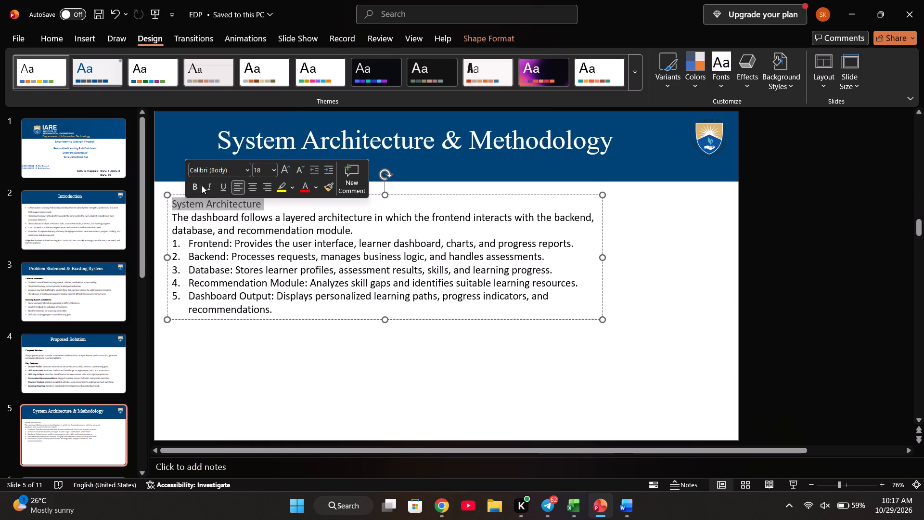
click(260, 172)
text(20)
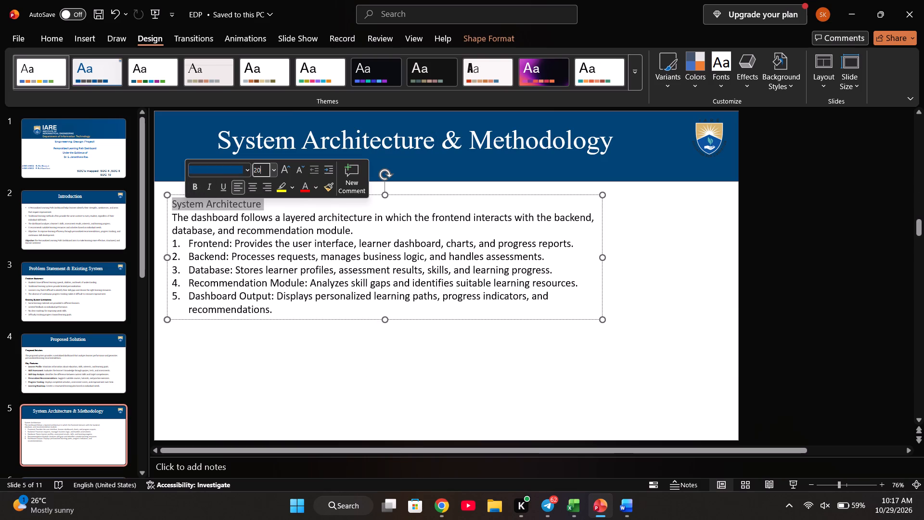
click(221, 171)
text(ti)
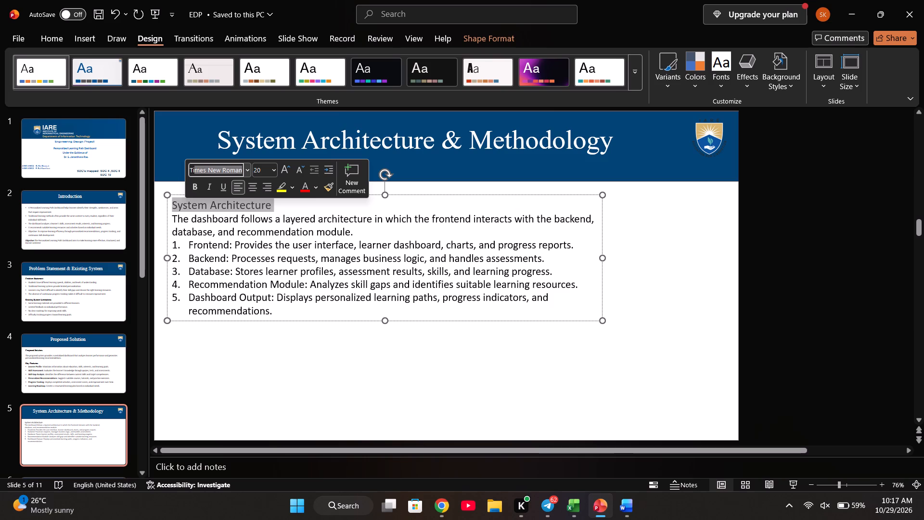
key(Return)
click(198, 188)
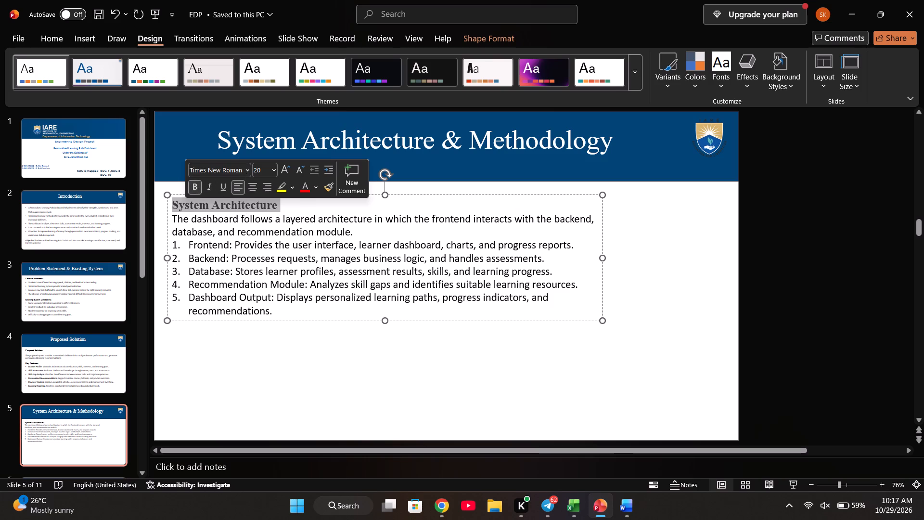
Set the body text under the "System Architecture" heading on slide 5 to size 20, using slide 3's bullet text as the reference.
click(84, 286)
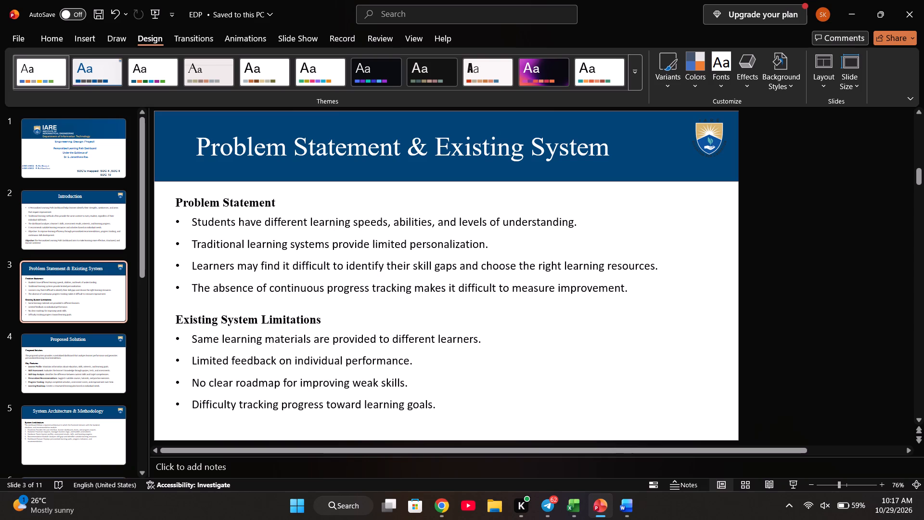
click(46, 46)
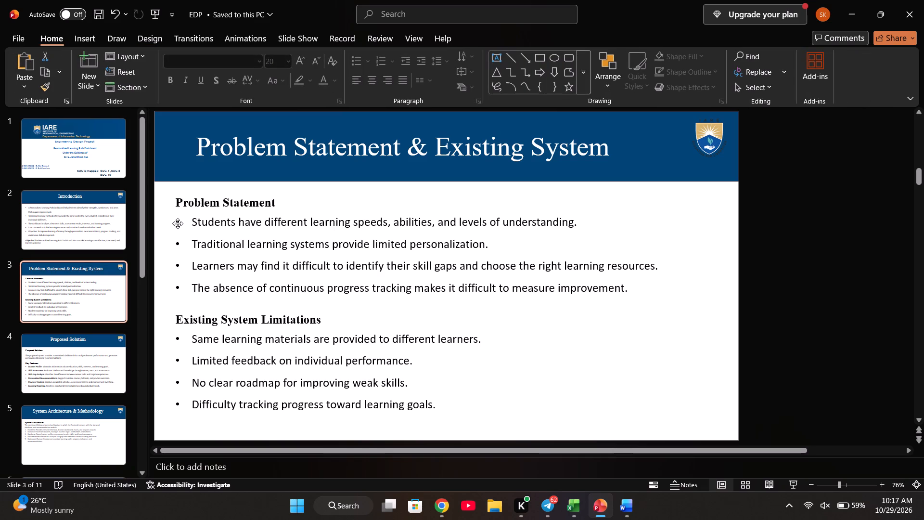
drag(186, 223, 267, 254)
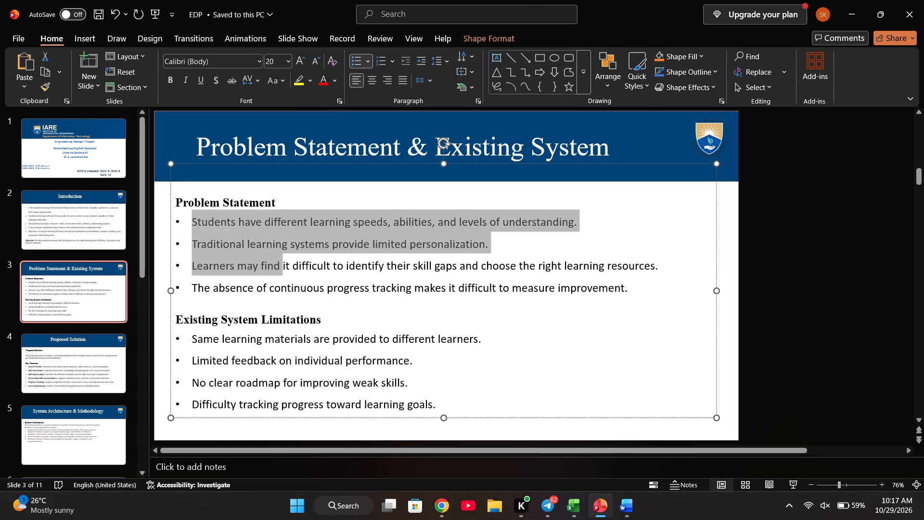
right_click(240, 221)
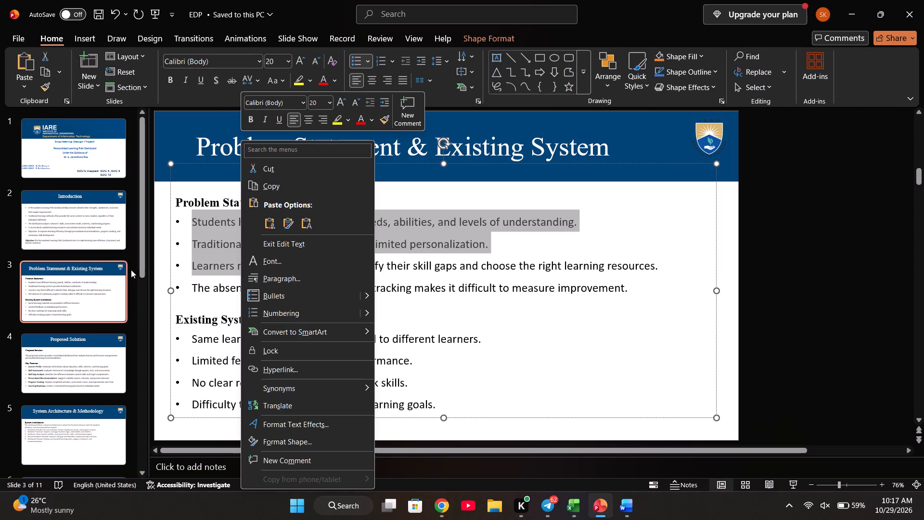
click(80, 428)
click(63, 418)
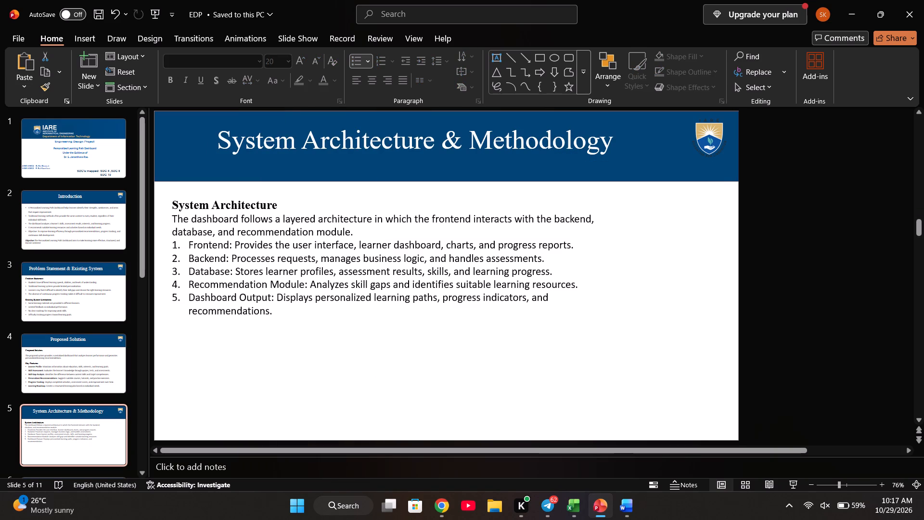
drag(172, 215, 287, 313)
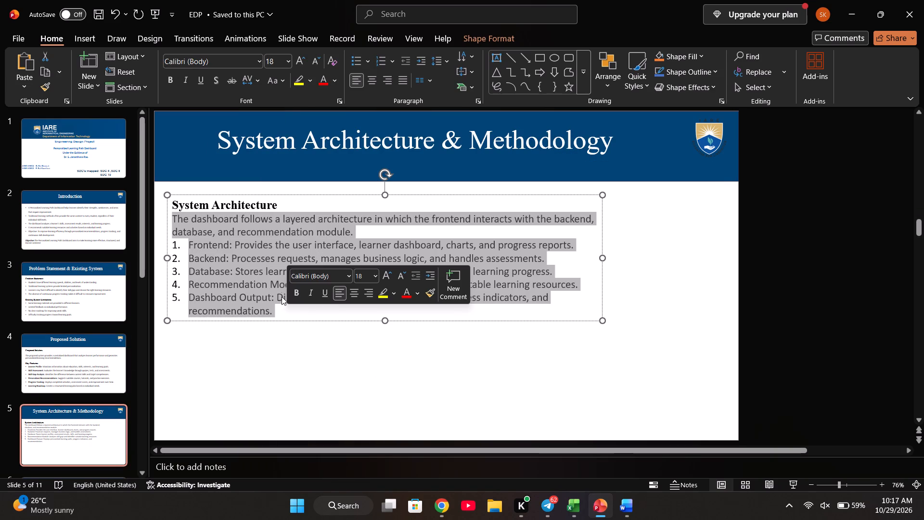
click(365, 274)
text(20)
key(Return)
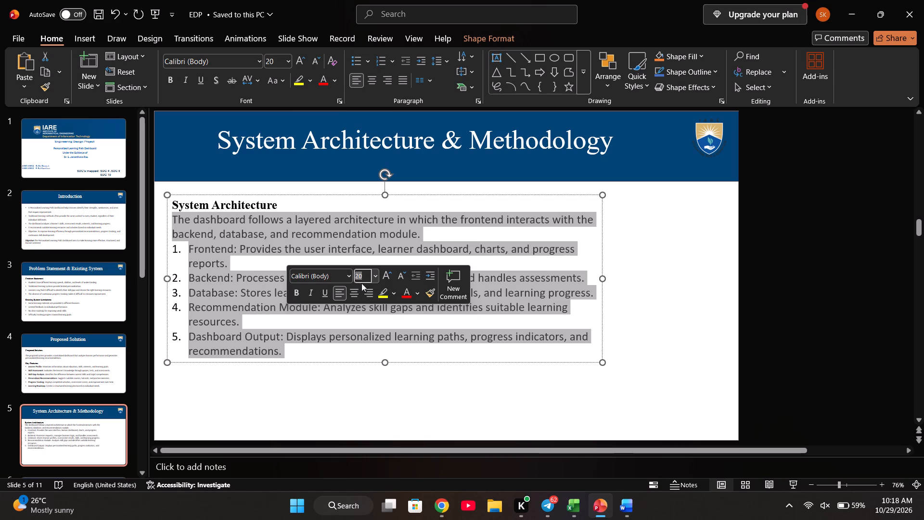
click(314, 356)
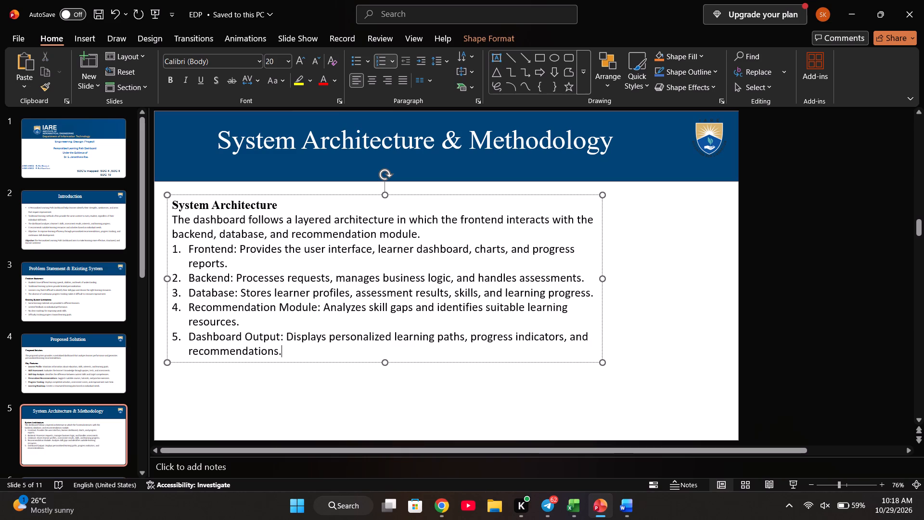
Compare slide 5 with slides 3 and 4, and add a colon after its "System Architecture" body heading.
click(106, 282)
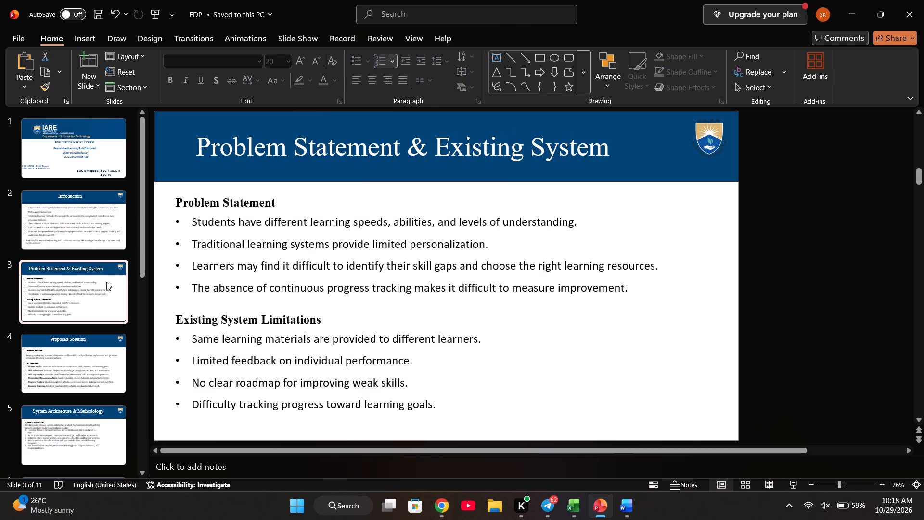
click(67, 344)
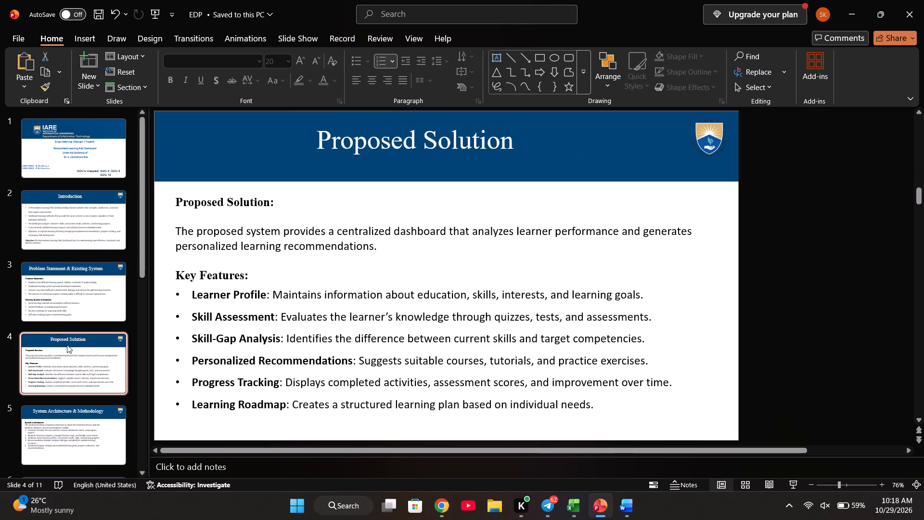
click(88, 291)
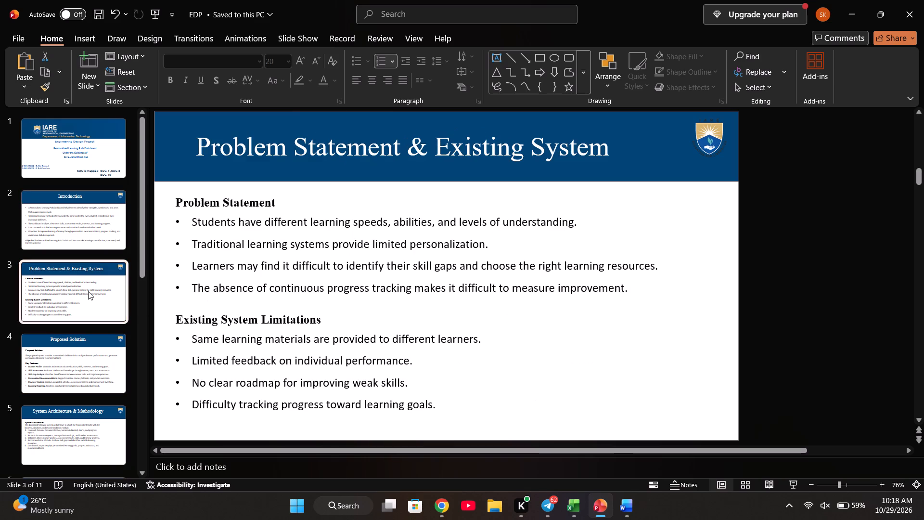
click(46, 415)
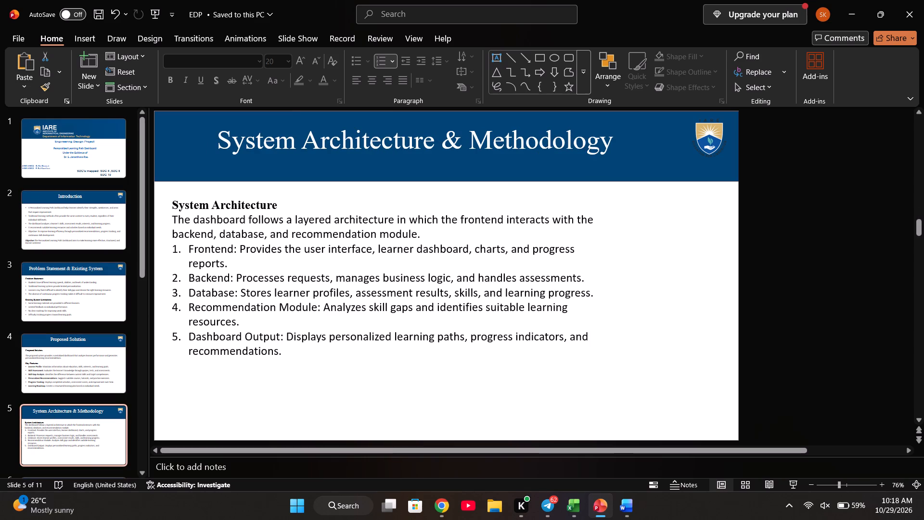
click(106, 350)
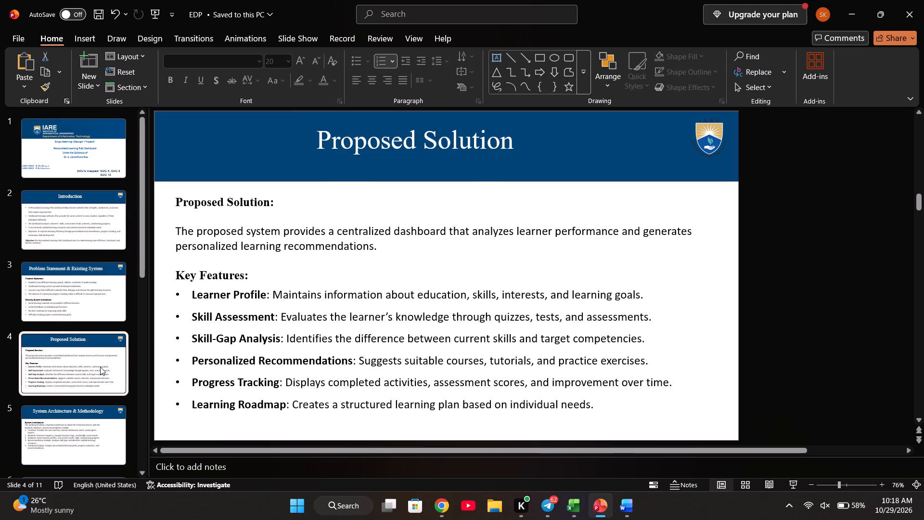
click(74, 415)
click(330, 204)
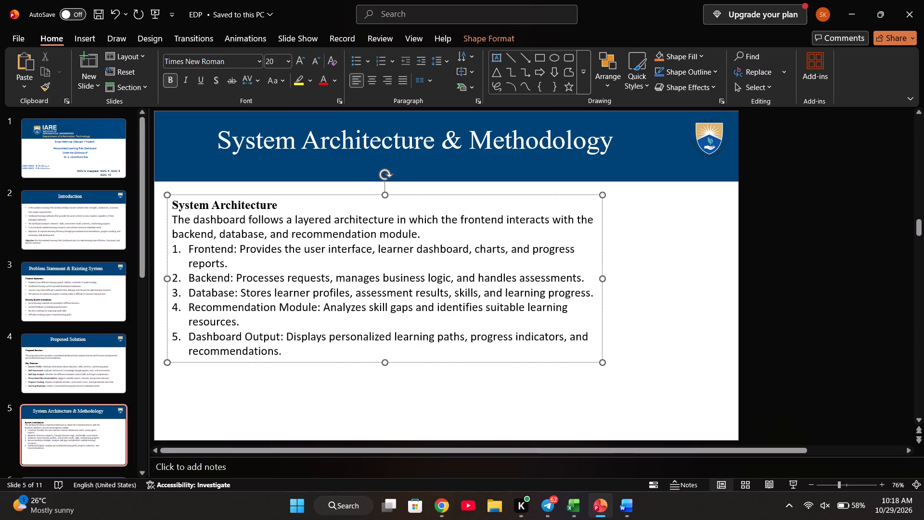
key(shift+colon)
click(175, 221)
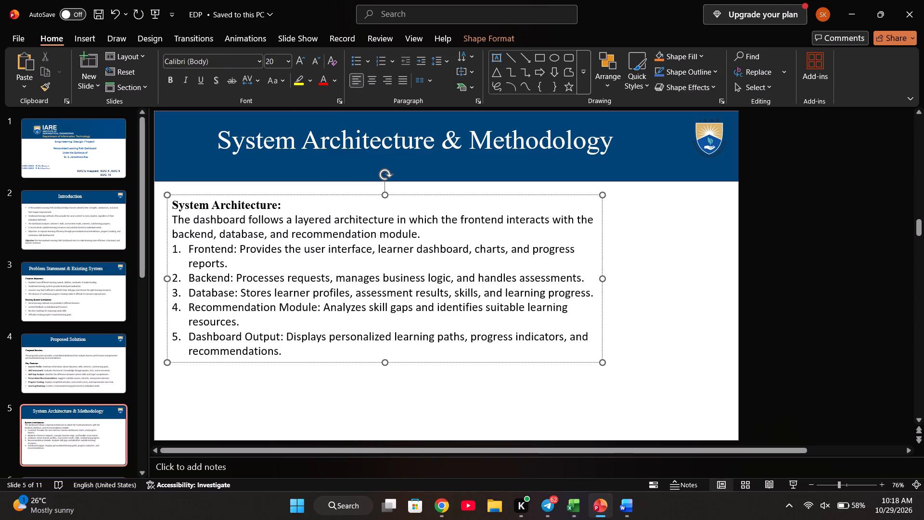
Review the content and layout of slides 3 to 5, ending on System Architecture & Methodology.
click(66, 329)
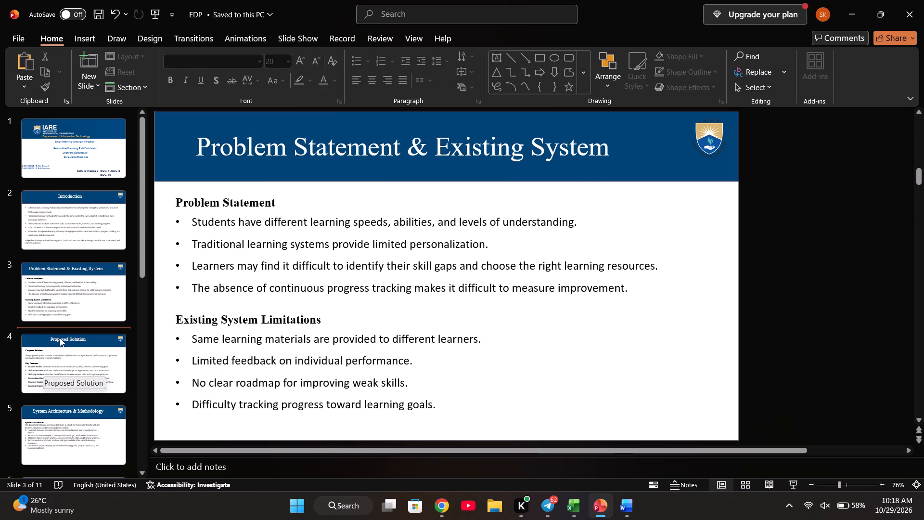
scroll(56, 348, down, 3)
scroll(373, 326, down, 2)
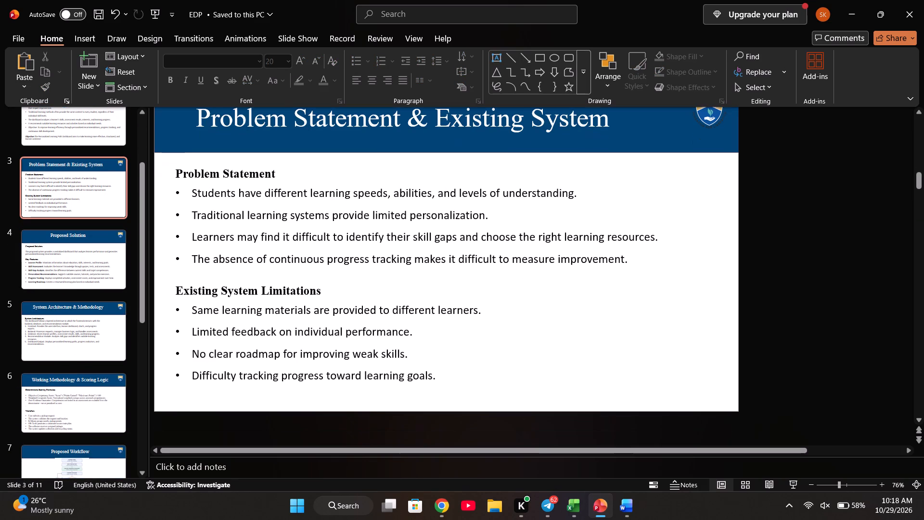
scroll(373, 326, down, 19)
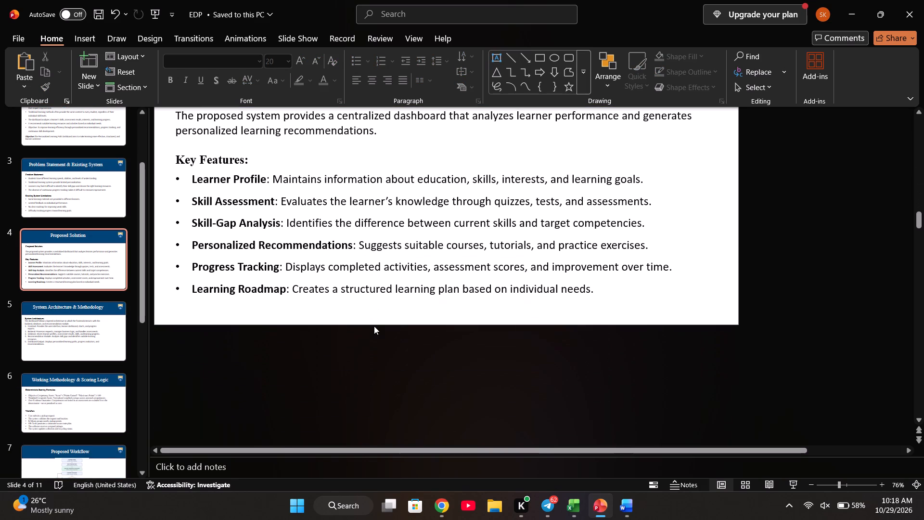
scroll(374, 326, down, 8)
scroll(374, 326, up, 3)
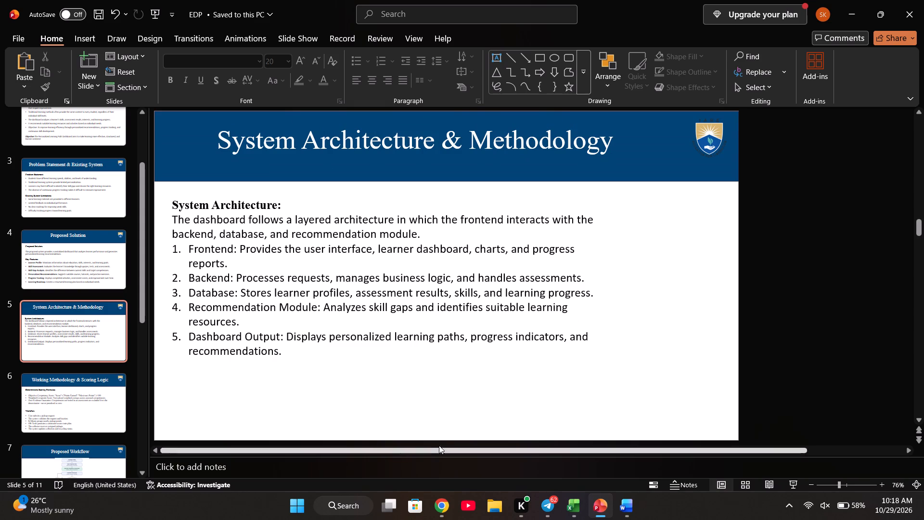
Switch to the ChatGPT conversation in Chrome and review the Working Workflow section and the Slide 5 content through its conclusion.
key(alt+Tab)
scroll(396, 356, down, 3)
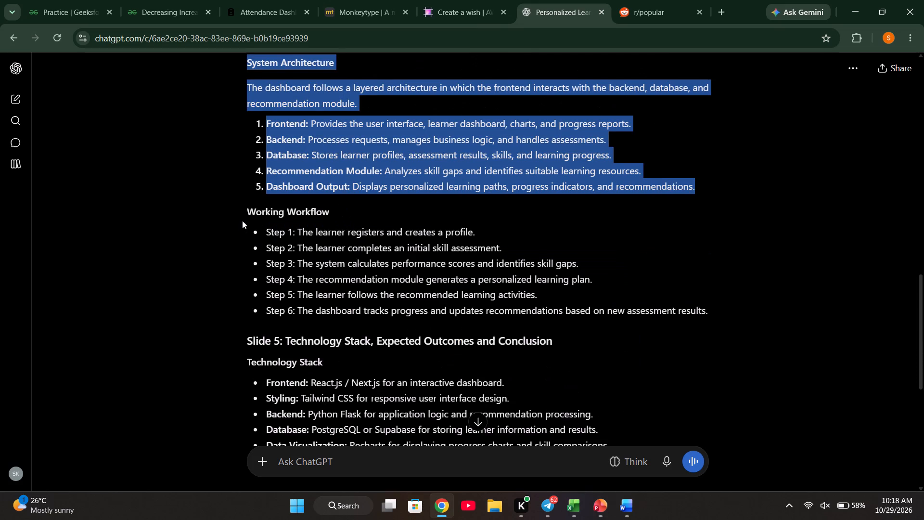
drag(245, 208, 660, 308)
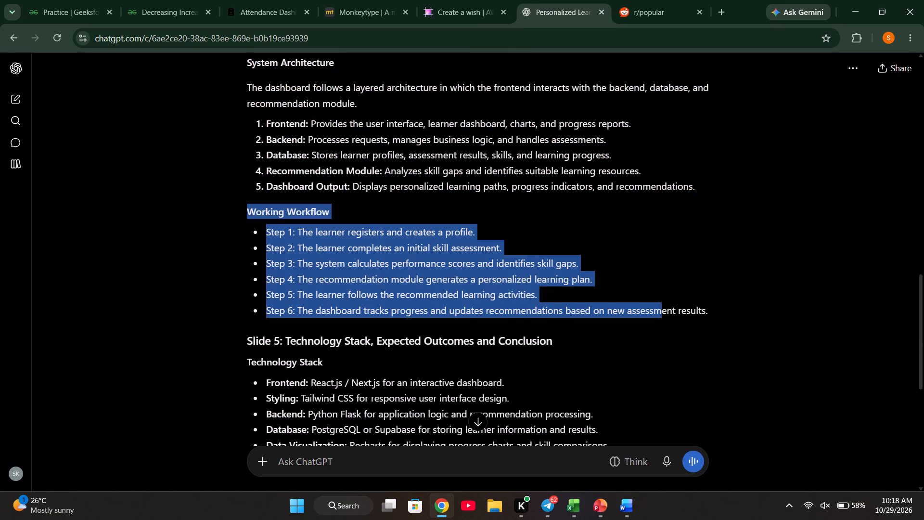
drag(660, 308, 713, 313)
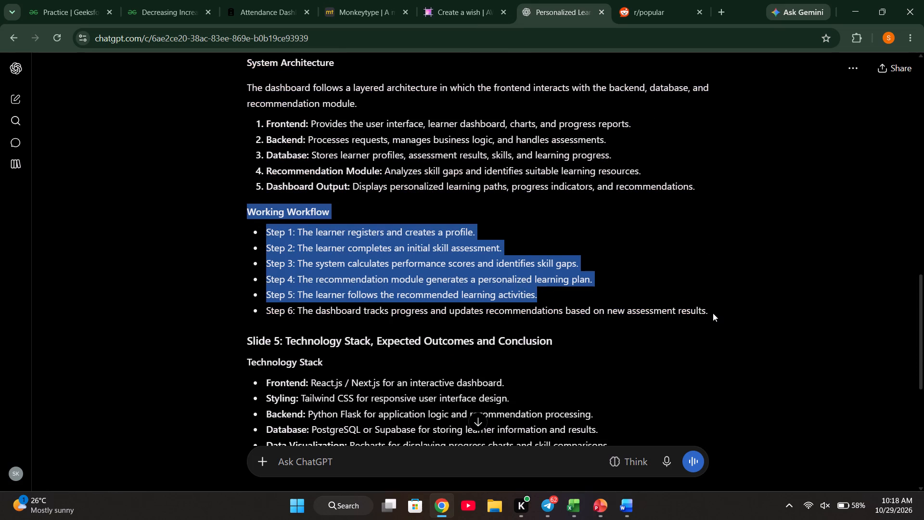
drag(713, 313, 711, 320)
scroll(552, 351, down, 3)
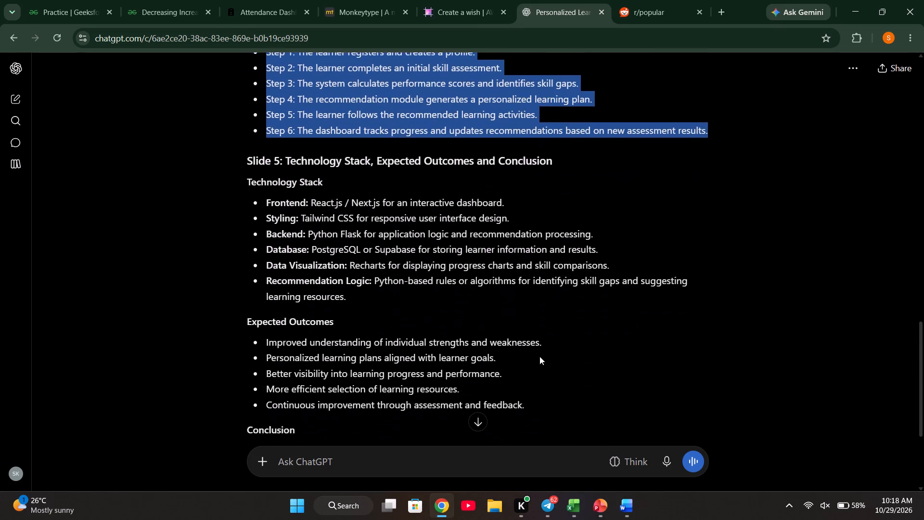
scroll(539, 356, down, 2)
scroll(539, 356, up, 2)
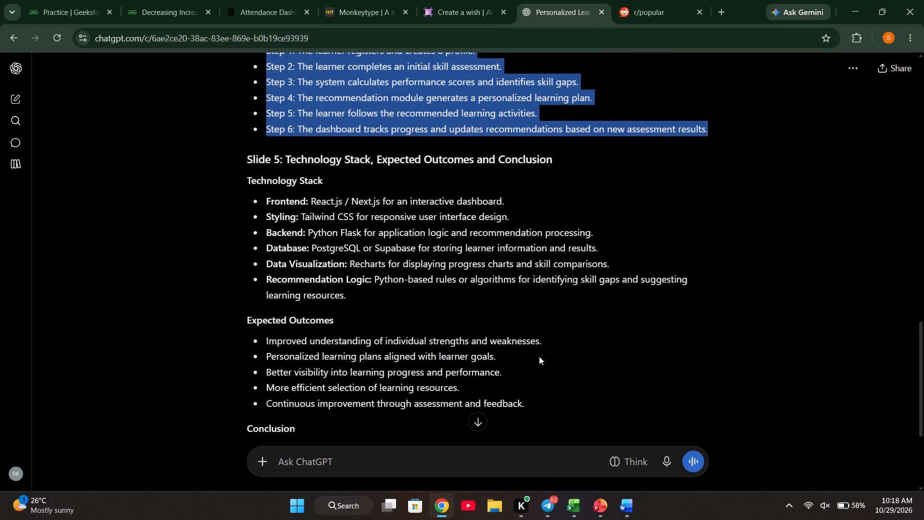
scroll(539, 356, up, 5)
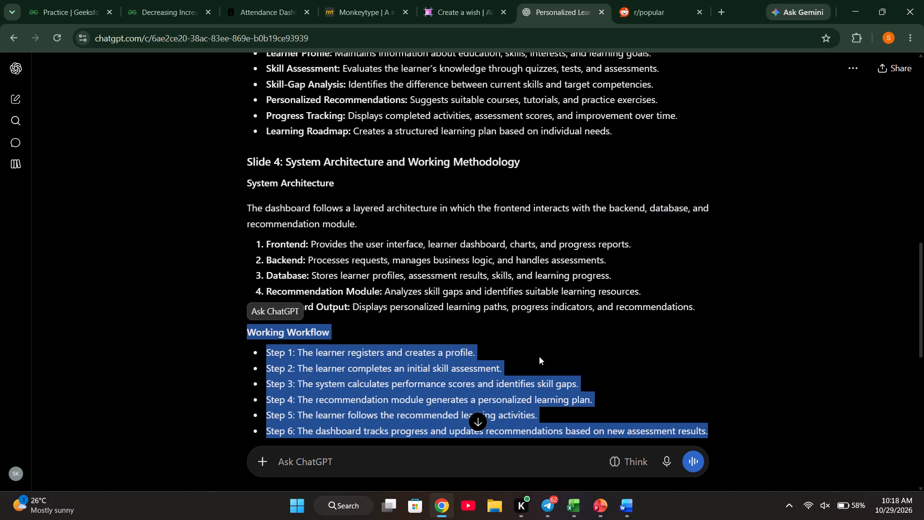
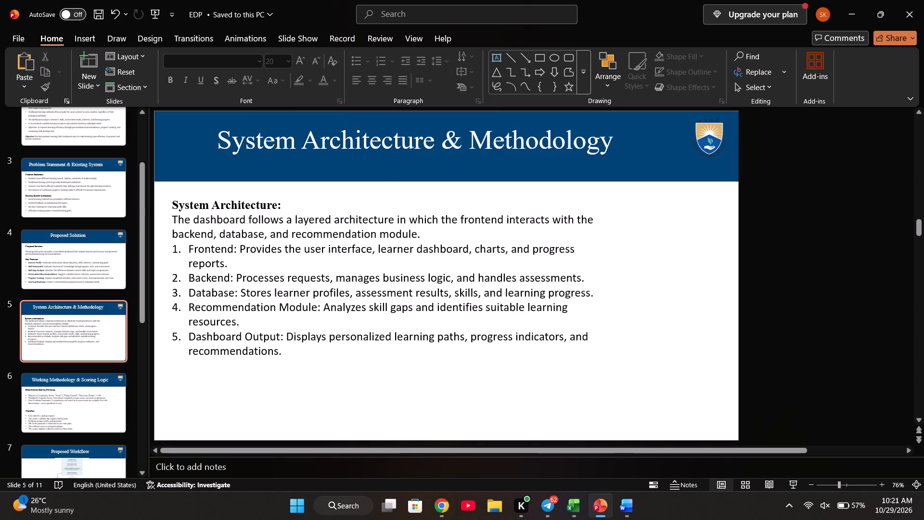
drag(175, 203, 209, 251)
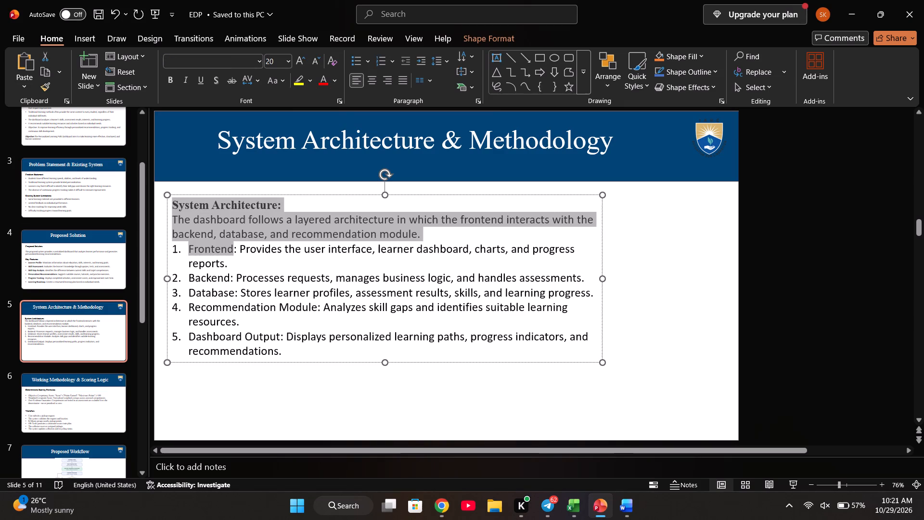
drag(209, 251, 220, 278)
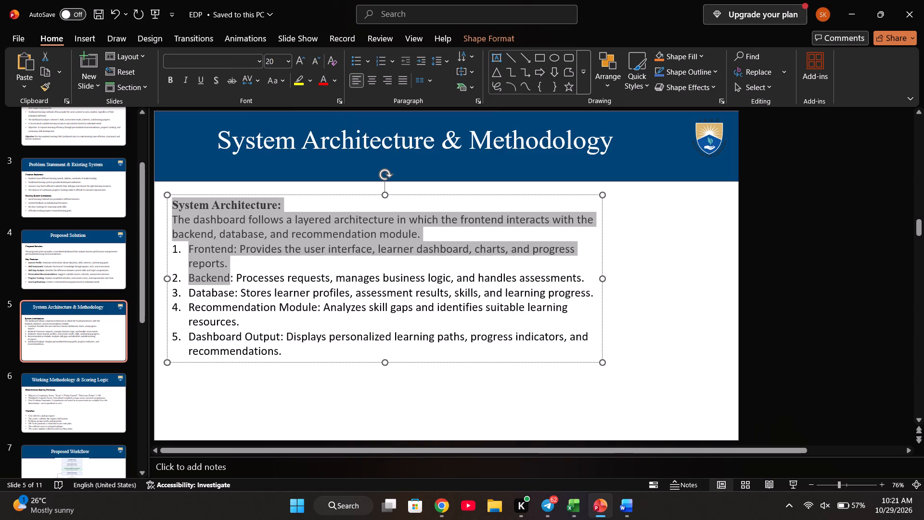
drag(220, 278, 300, 312)
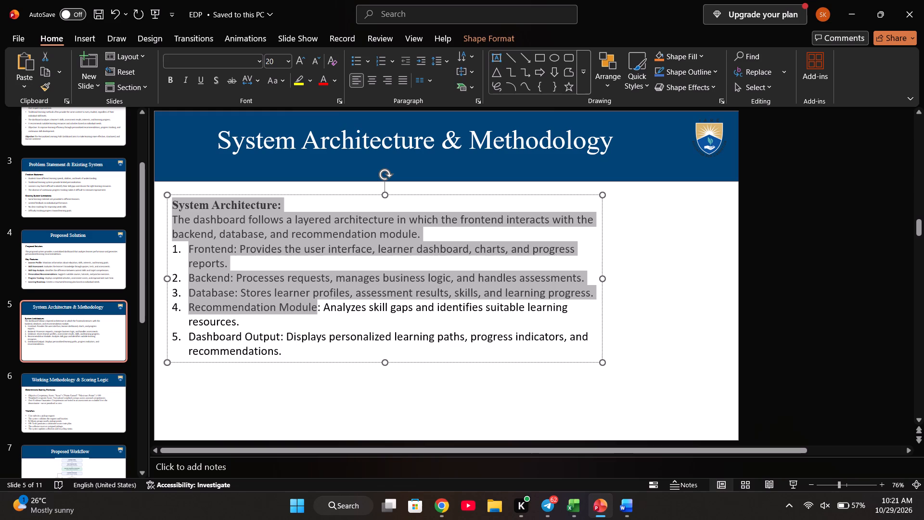
drag(300, 312, 285, 352)
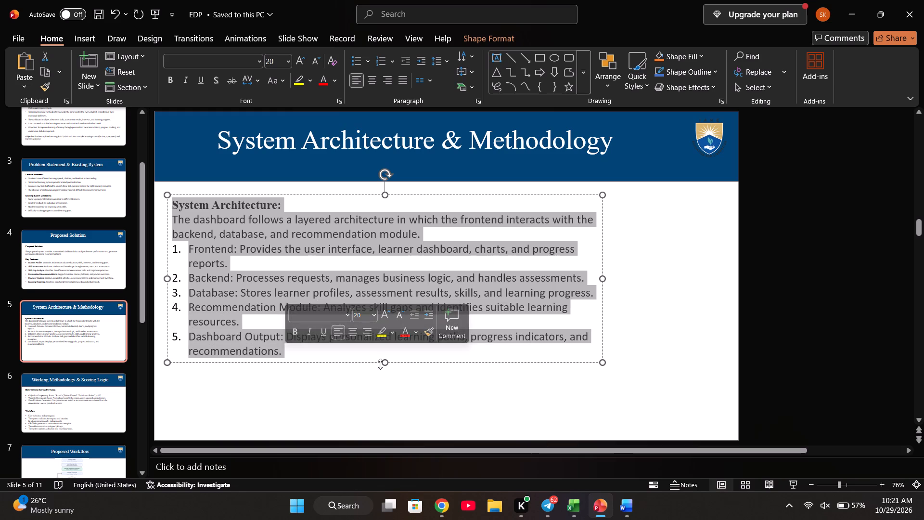
key(ctrl+v)
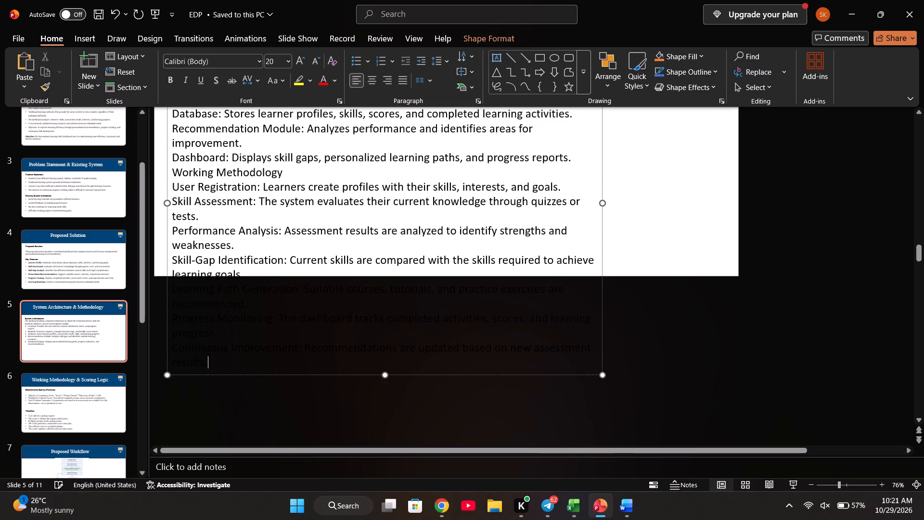
Widen the body text box to nearly the slide's right edge so every entry fits on a single line.
scroll(435, 323, up, 7)
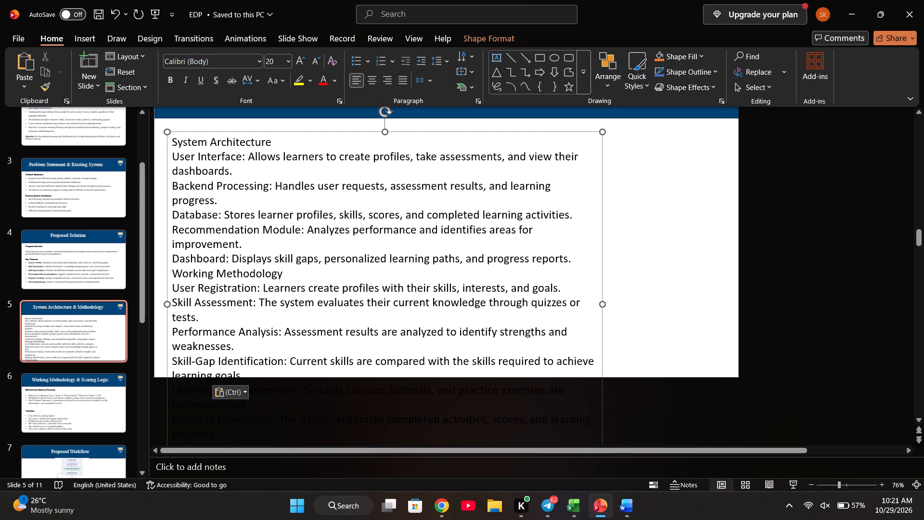
drag(602, 303, 624, 299)
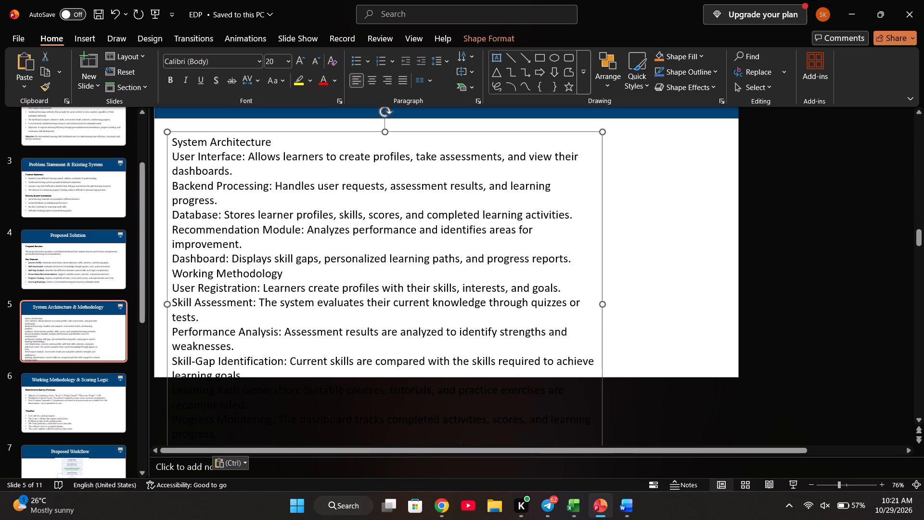
drag(624, 299, 719, 290)
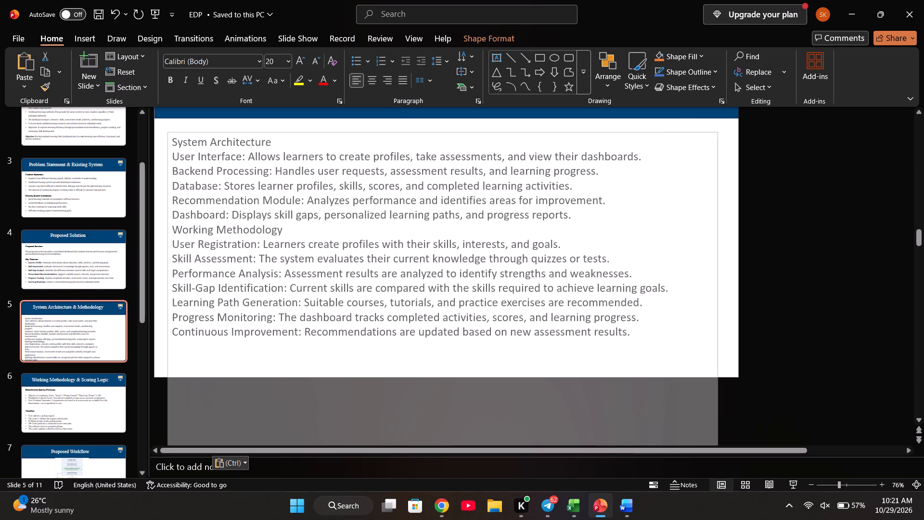
drag(719, 290, 720, 290)
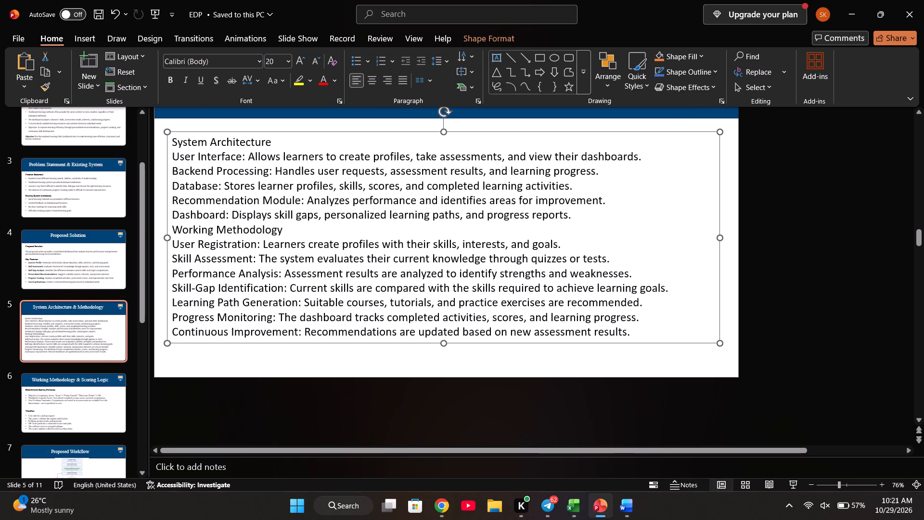
Make the "System Architecture" and "Working Methodology" headings in the body text bold.
drag(296, 140, 186, 144)
click(164, 86)
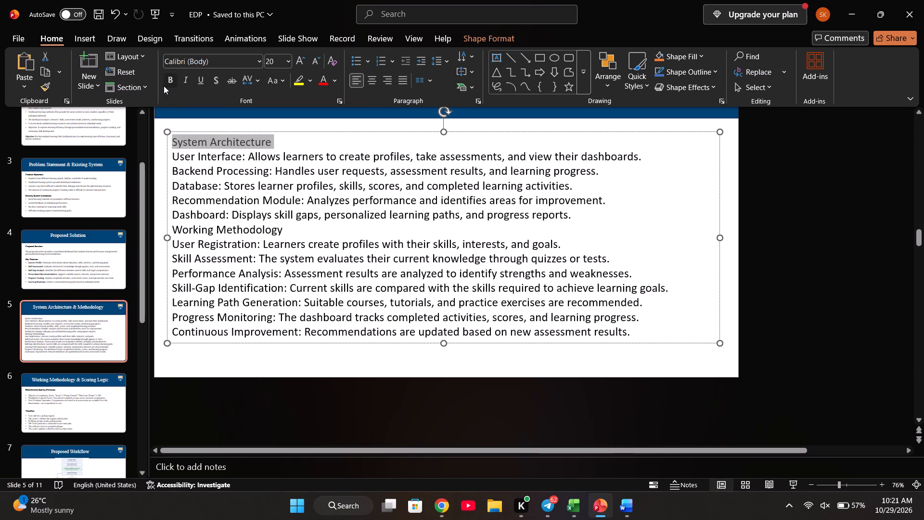
drag(281, 230, 258, 232)
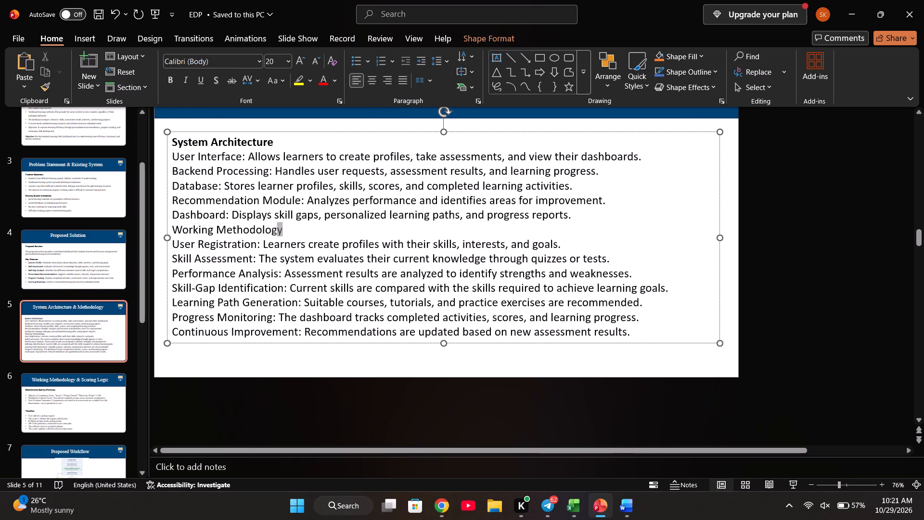
drag(258, 232, 174, 231)
click(176, 79)
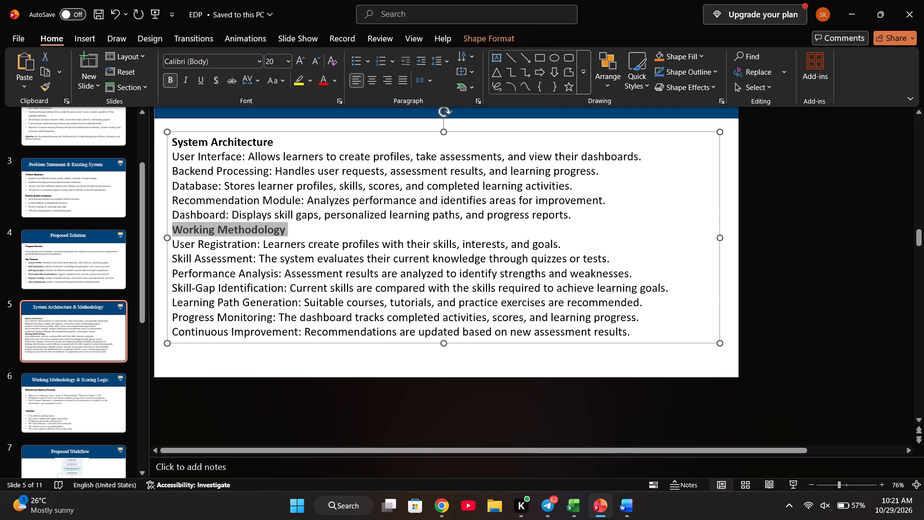
Check the font formatting of the "Problem Statement" heading on slide 3 as a reference for the slide 5 headings.
drag(275, 145, 178, 151)
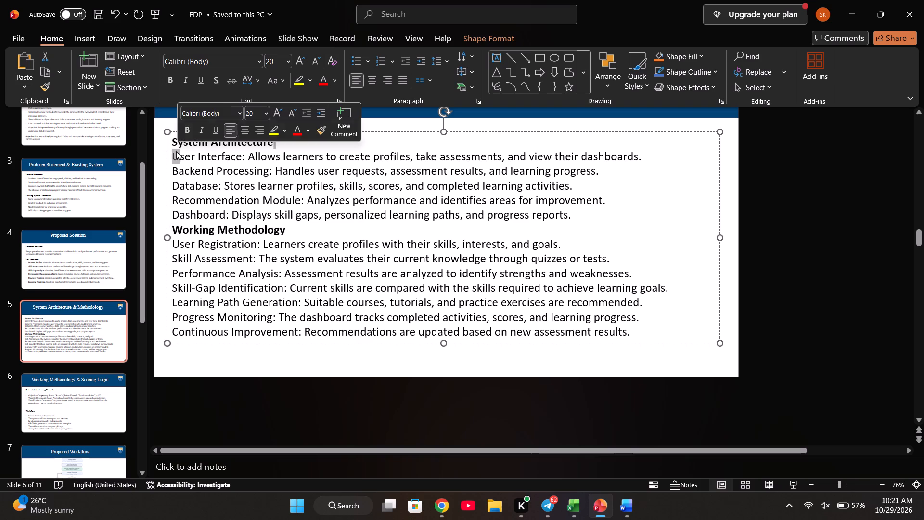
click(71, 212)
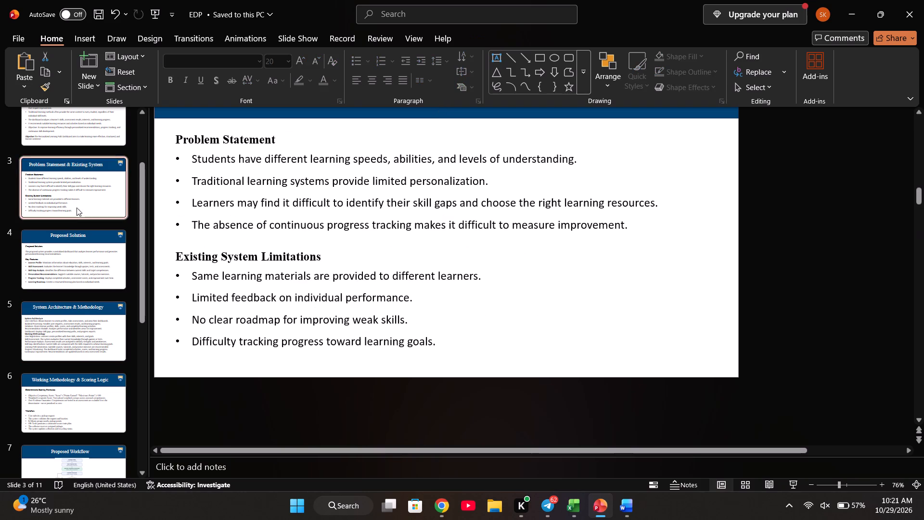
click(213, 138)
drag(264, 140, 261, 142)
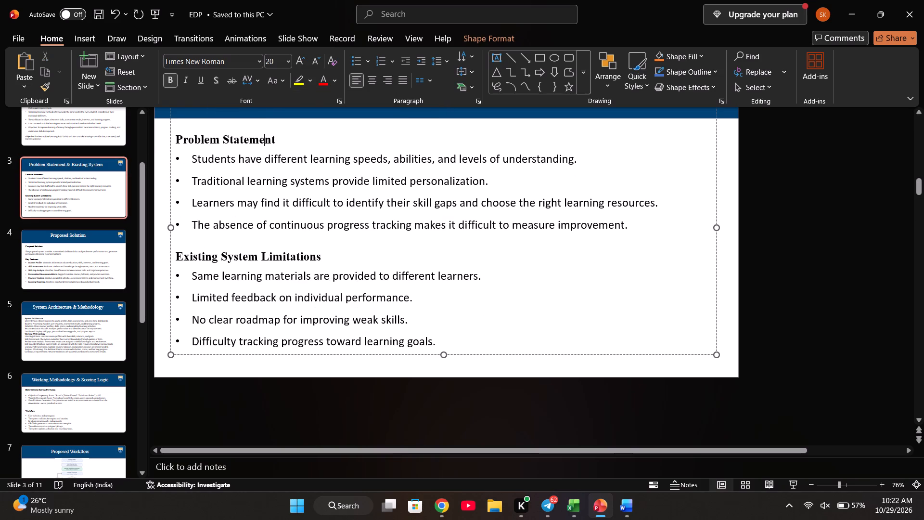
drag(261, 142, 251, 143)
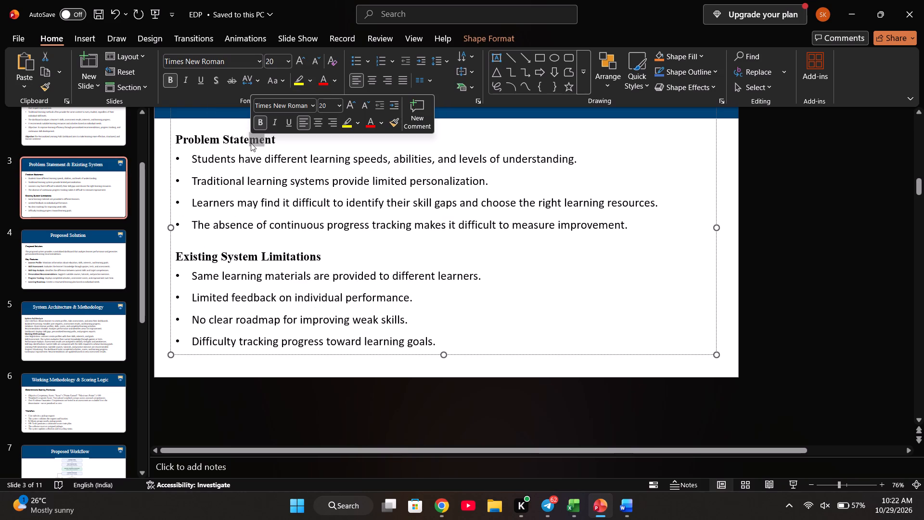
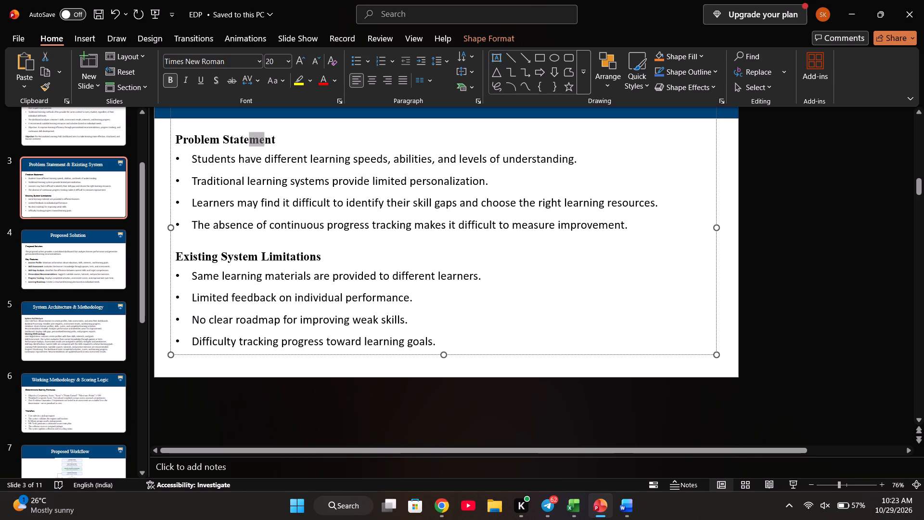
Check the fonts of a bullet and the "Problem Statement" heading on slide 3, and look over the text on slide 6.
scroll(57, 406, down, 3)
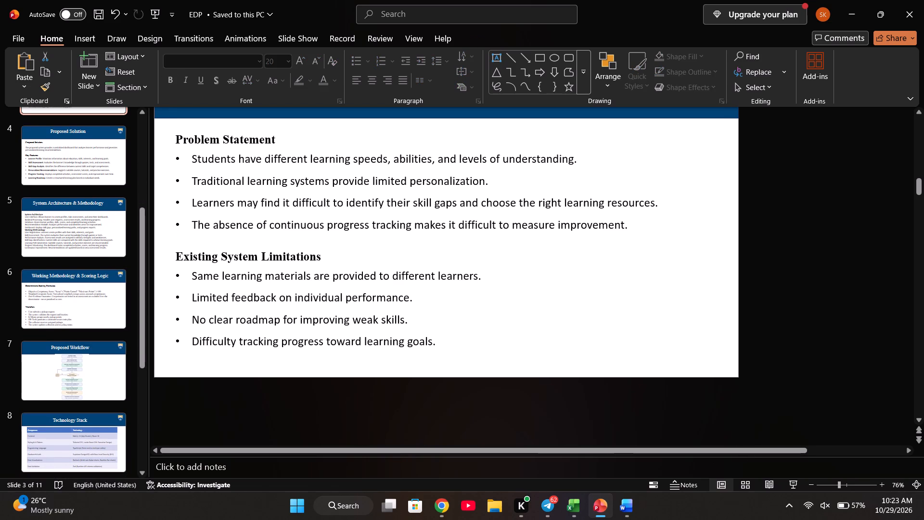
drag(236, 185, 199, 188)
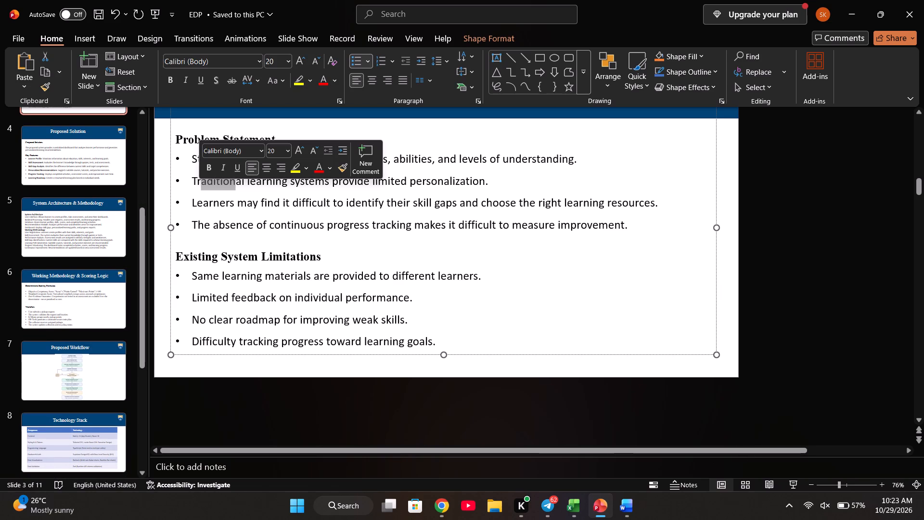
click(271, 128)
drag(278, 134, 265, 135)
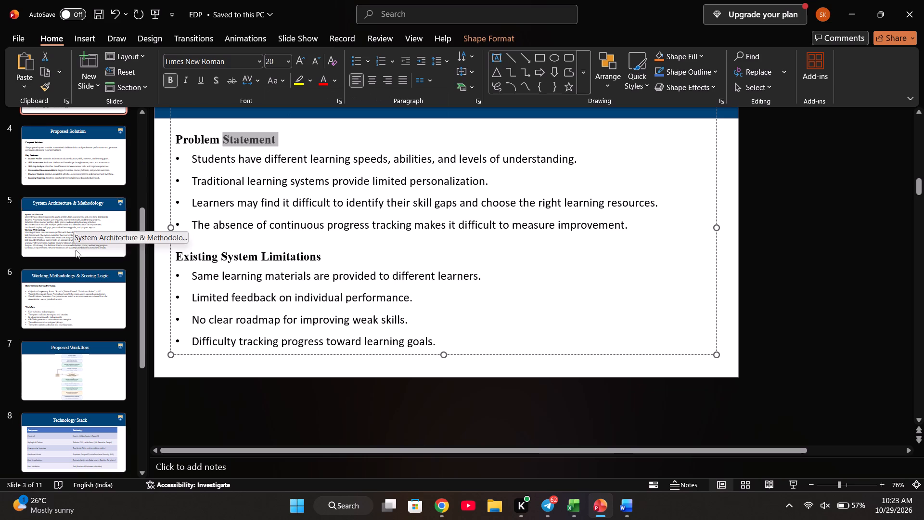
click(69, 303)
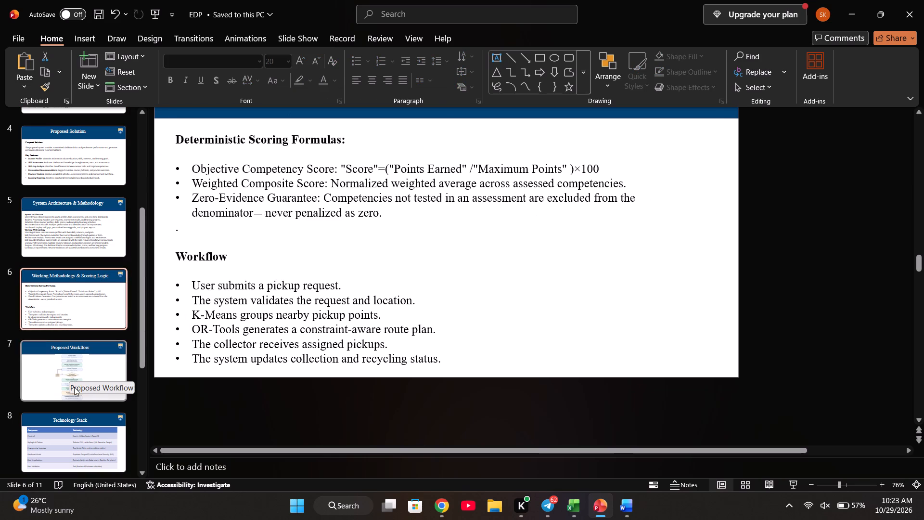
scroll(195, 213, up, 3)
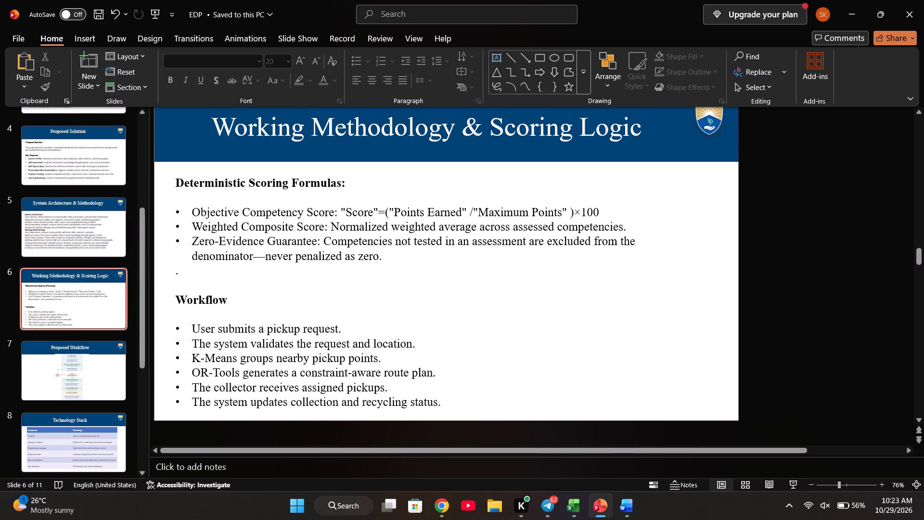
scroll(195, 213, up, 1)
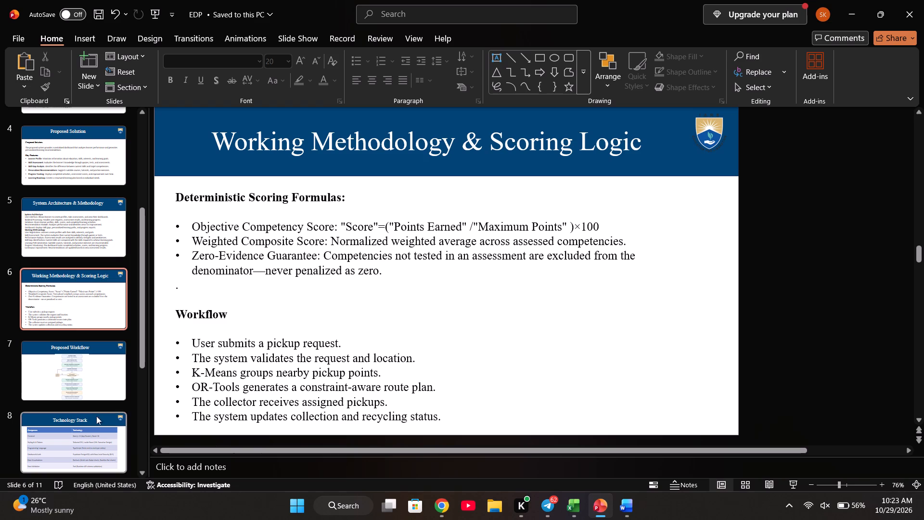
scroll(49, 384, up, 6)
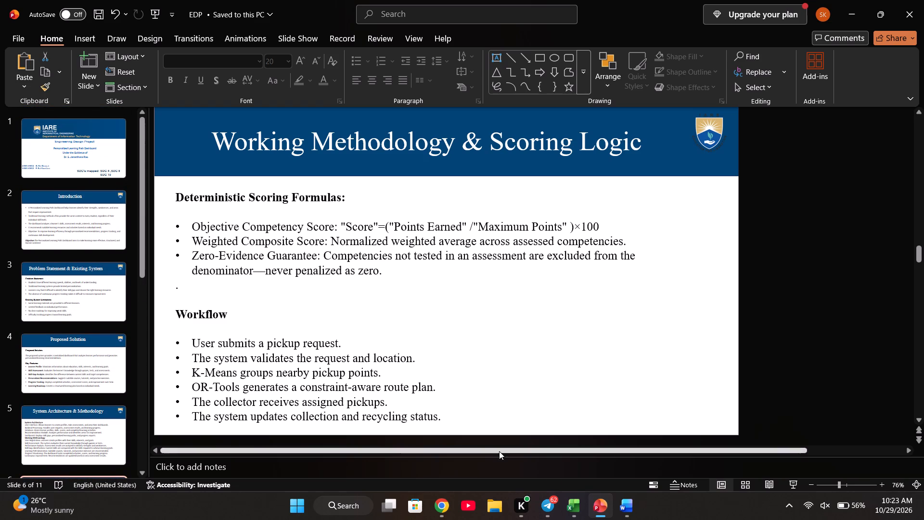
On slide 5, shift the body text box slightly toward the slide's left edge and try to extend its bottom edge downward.
click(83, 438)
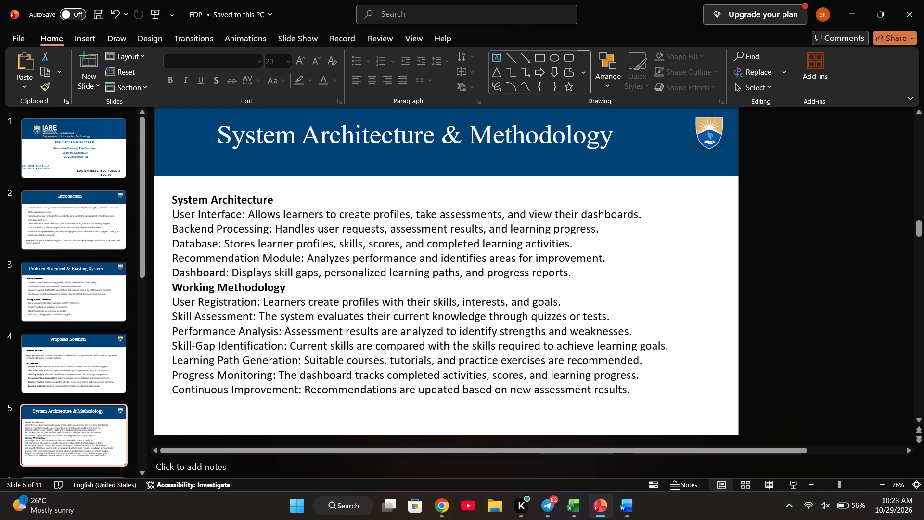
drag(171, 213, 254, 227)
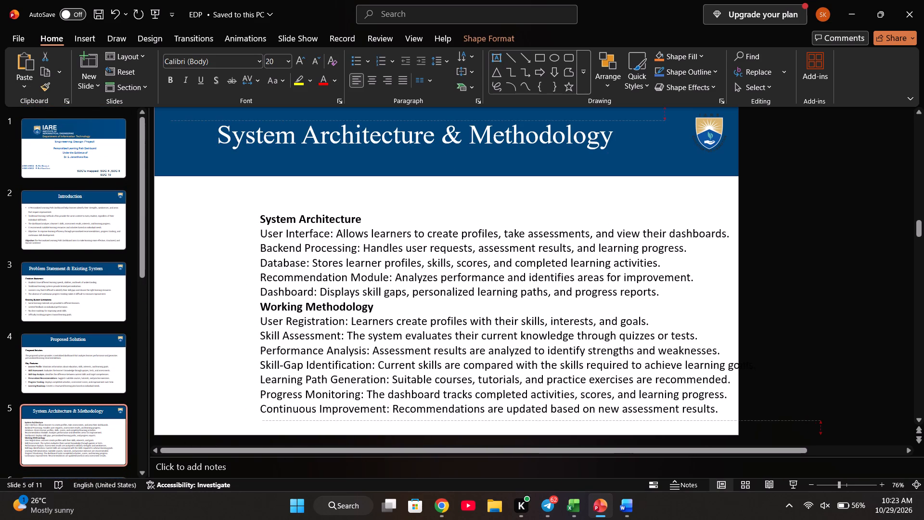
drag(254, 227, 165, 210)
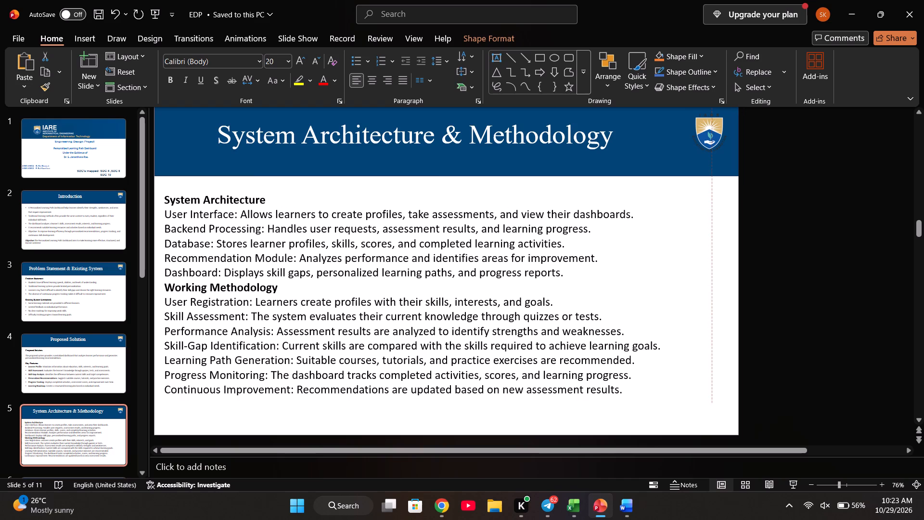
drag(165, 210, 165, 210)
drag(434, 401, 443, 442)
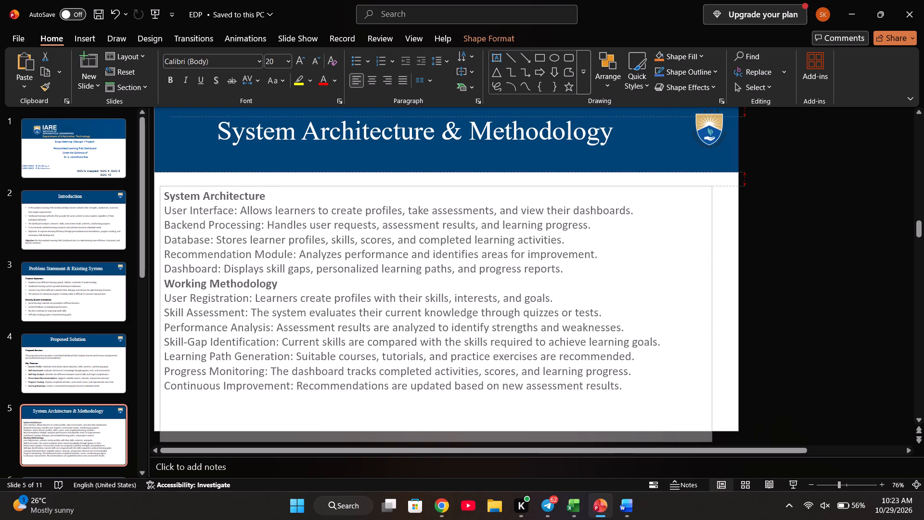
drag(443, 442, 436, 456)
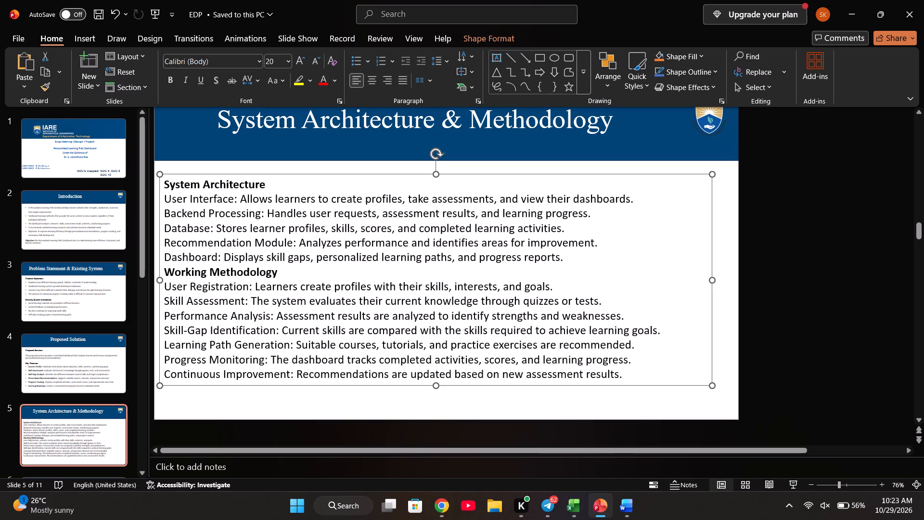
Set the line spacing of all body text on the "System Architecture & Methodology" slide to 1.5.
drag(165, 182, 533, 350)
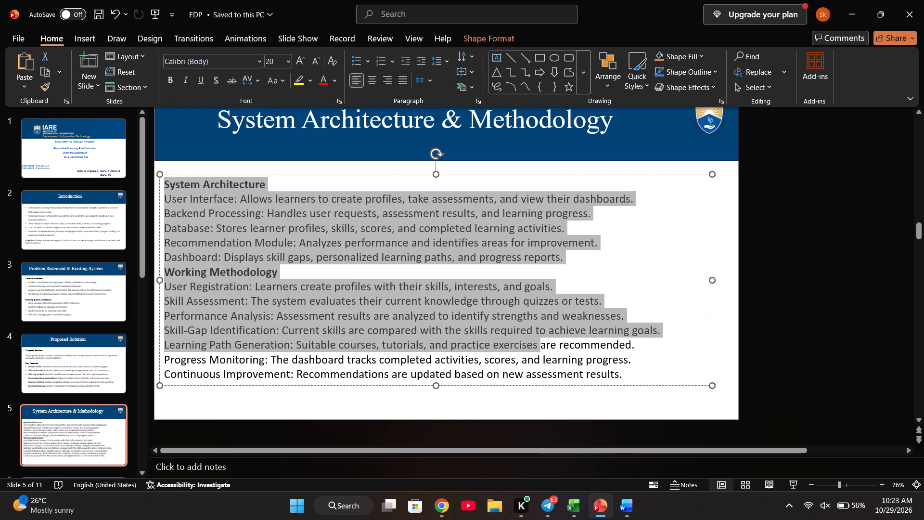
drag(533, 350, 618, 370)
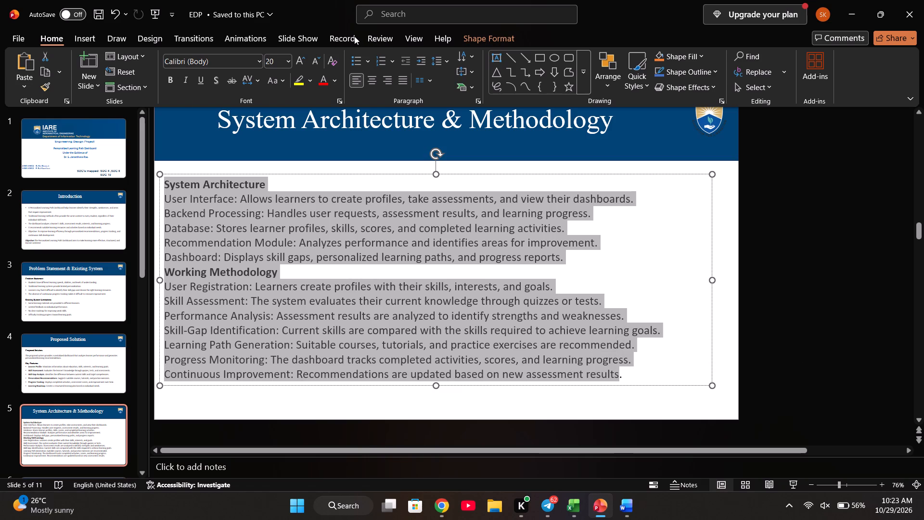
click(441, 65)
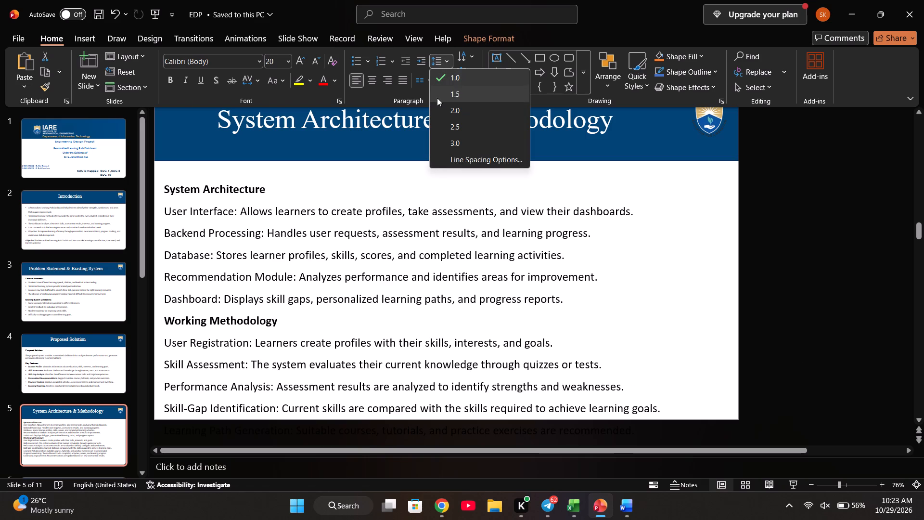
click(437, 98)
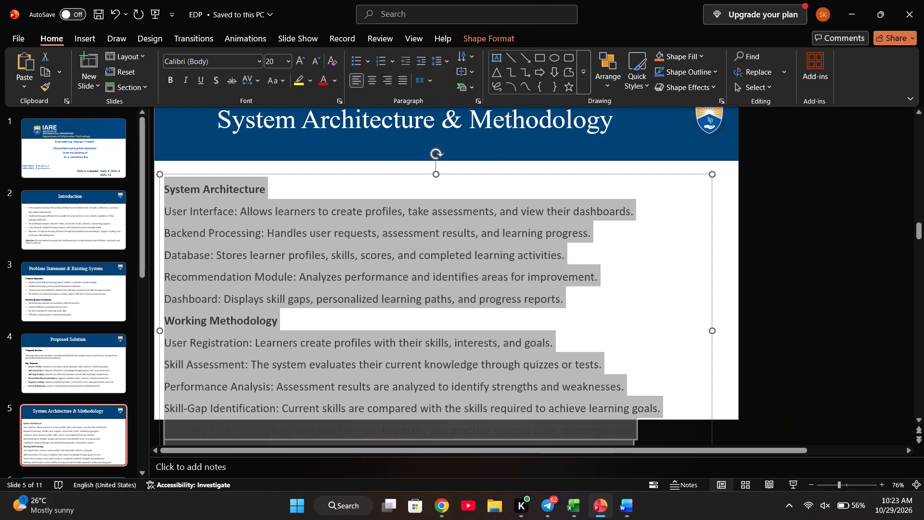
Move the body text box up against the title banner and flush with the slide's left edge.
drag(354, 172, 351, 155)
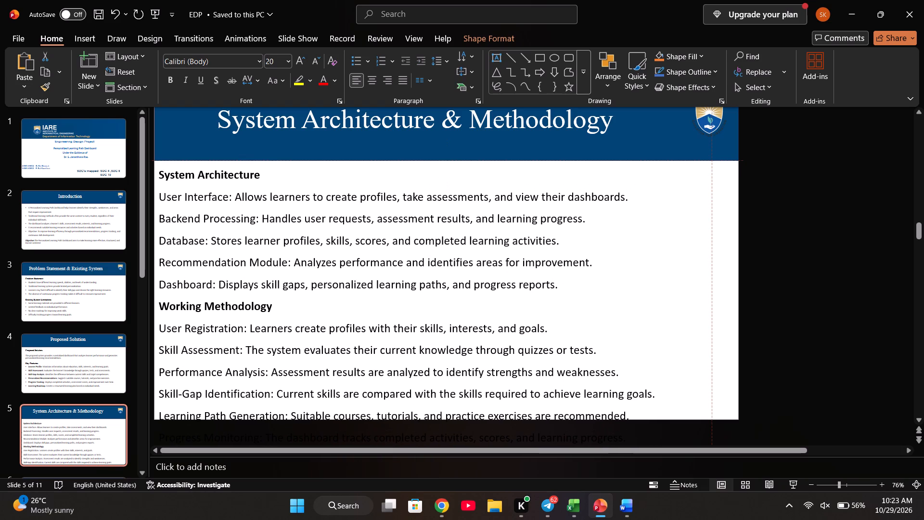
drag(351, 155, 351, 155)
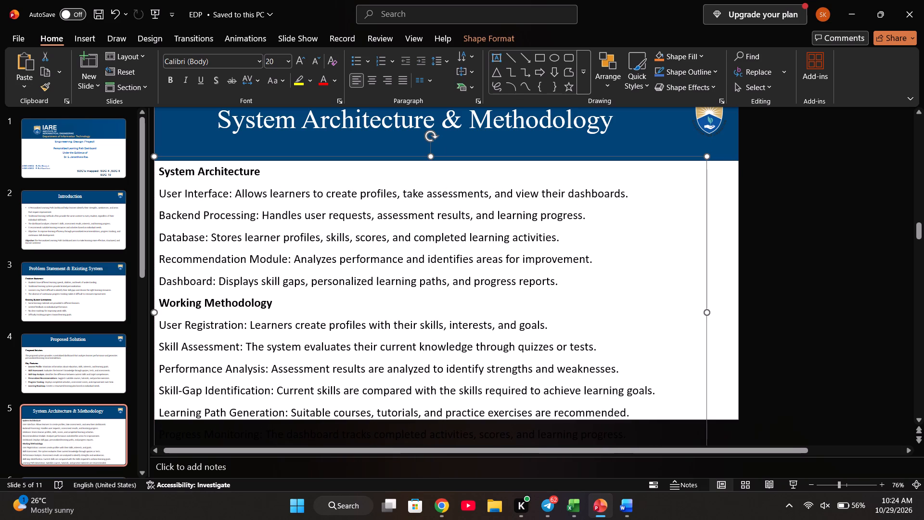
Add bullets to the five entries under "System Architecture", from "User Interface" to "Dashboard".
drag(159, 195, 482, 297)
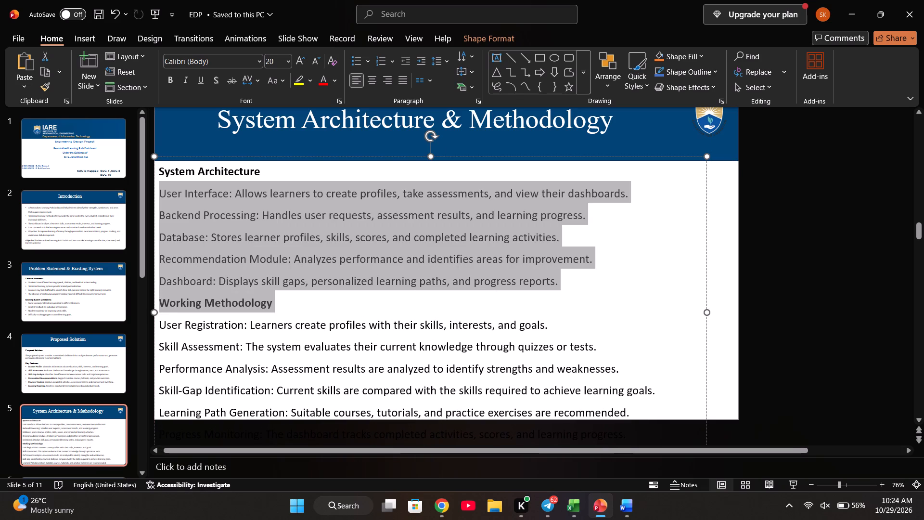
drag(482, 297, 589, 286)
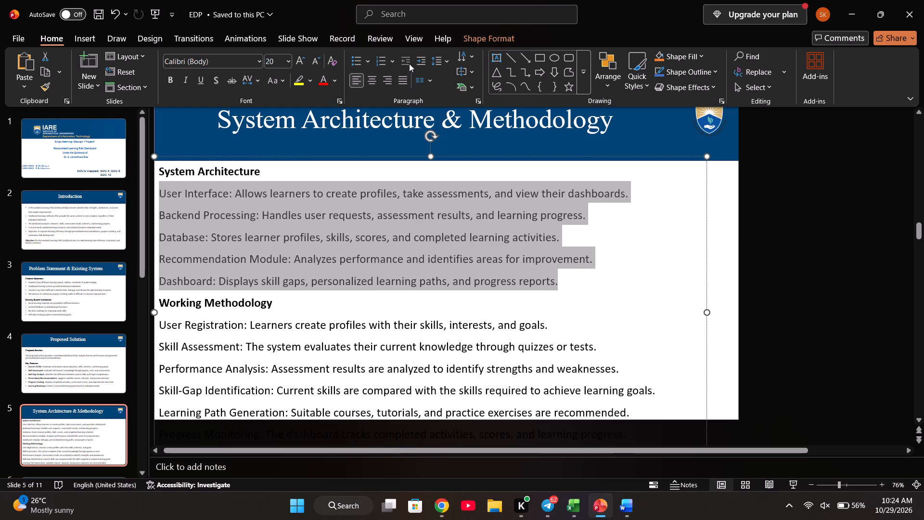
click(356, 63)
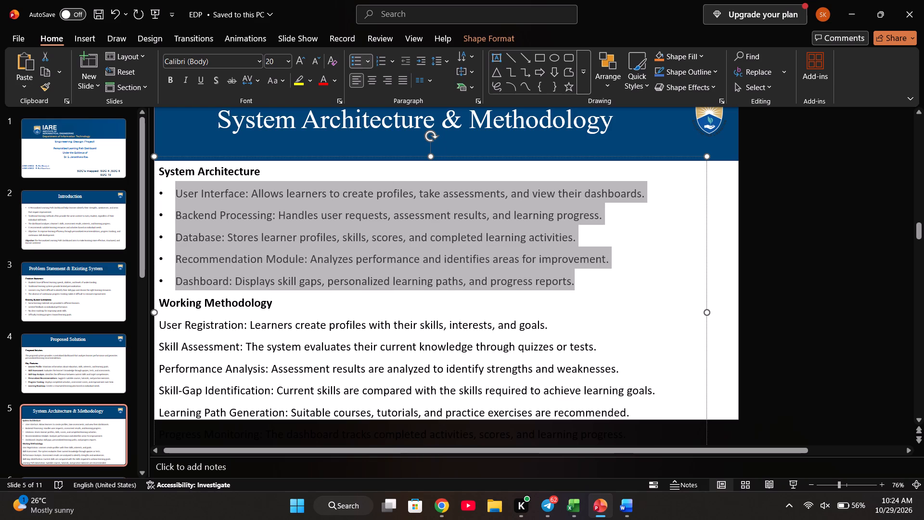
Add bullets to the entries under "Working Methodology", from "User Registration" to "Learning Path Generation".
drag(160, 326, 372, 353)
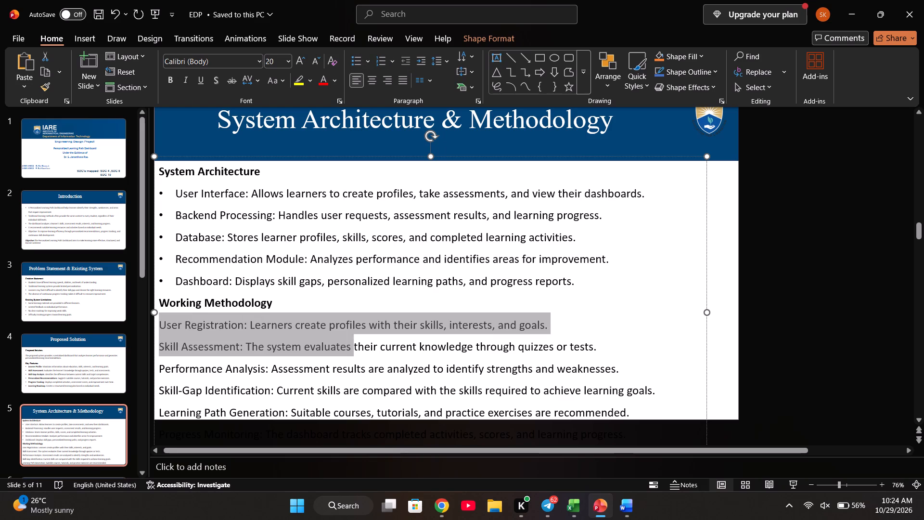
drag(372, 353, 236, 1)
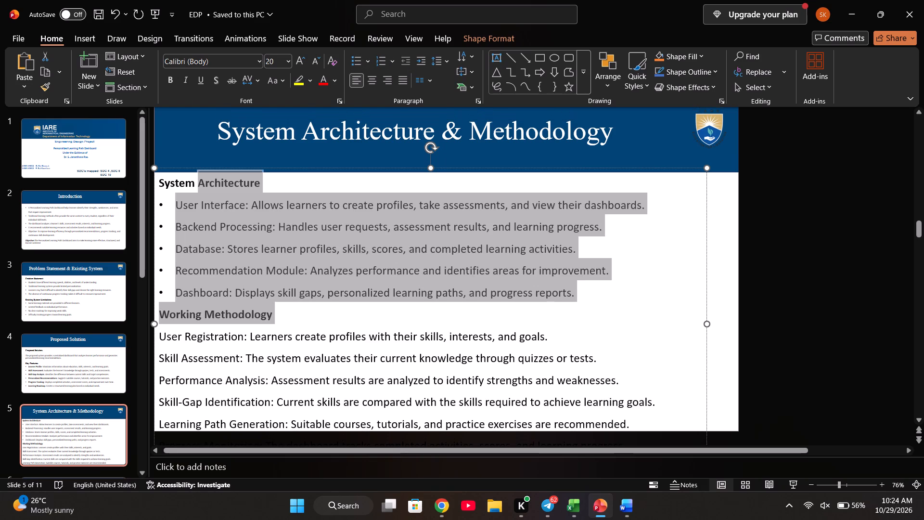
drag(236, 1, 670, 420)
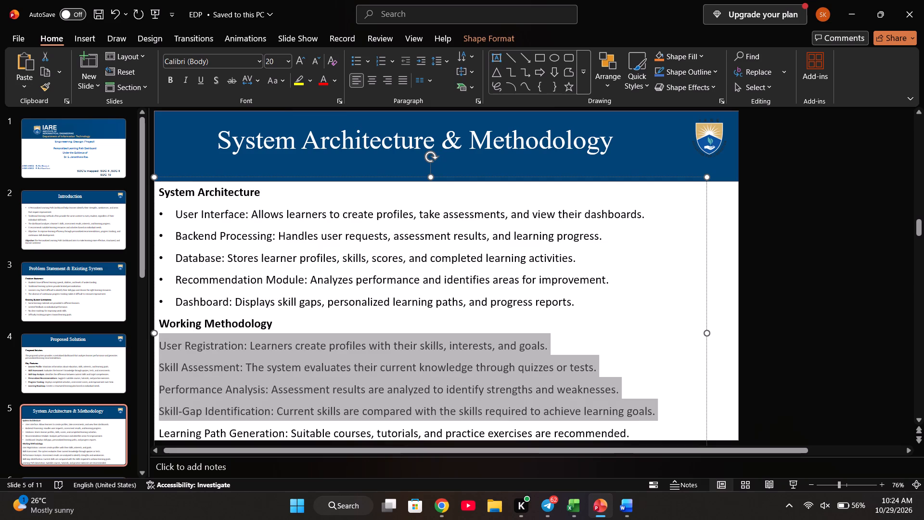
drag(670, 420, 672, 430)
scroll(522, 341, down, 2)
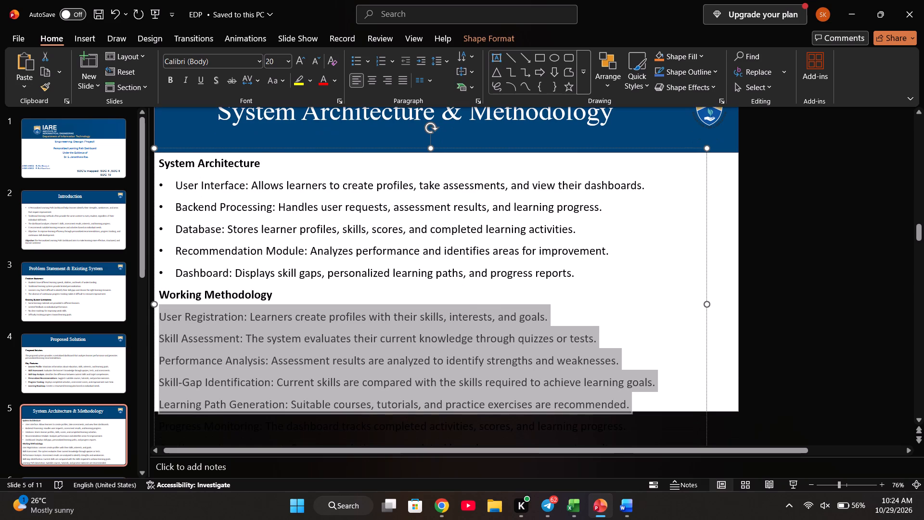
click(353, 61)
click(218, 372)
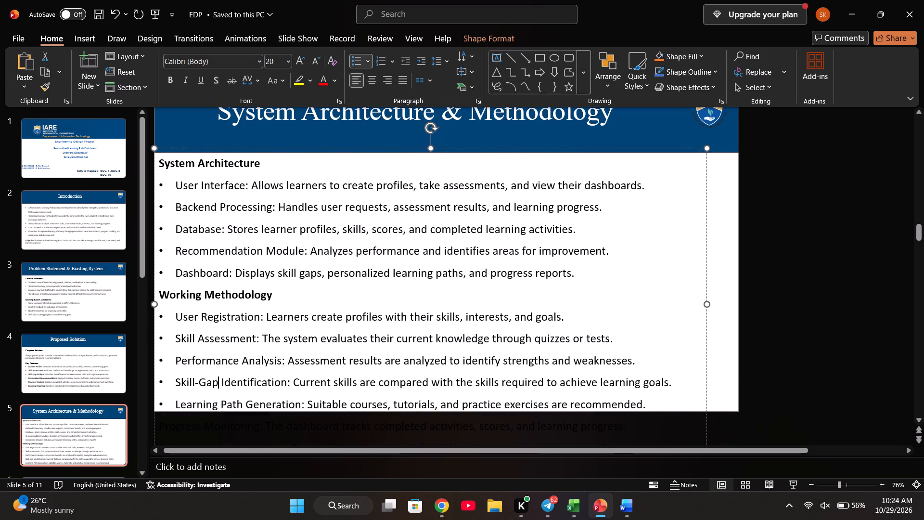
Make the label "User Interface" bold in the first System Architecture bullet.
drag(245, 184, 168, 190)
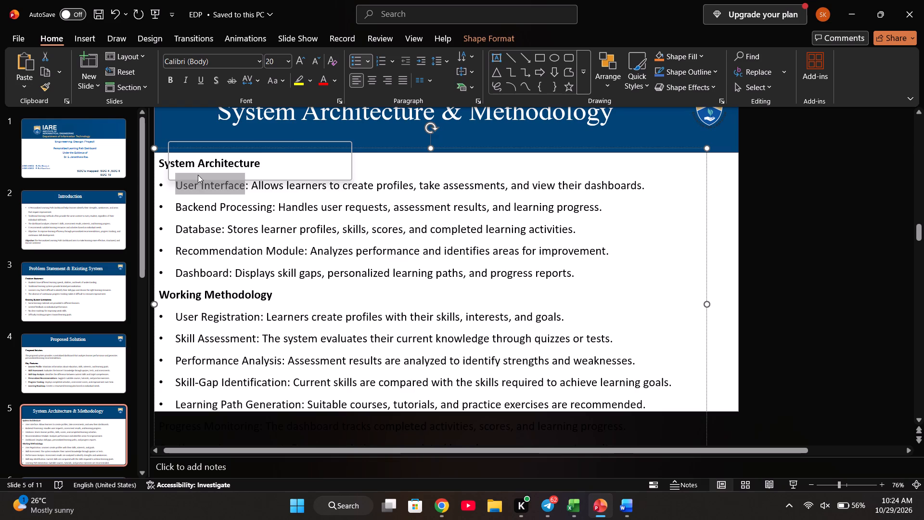
click(176, 170)
click(226, 205)
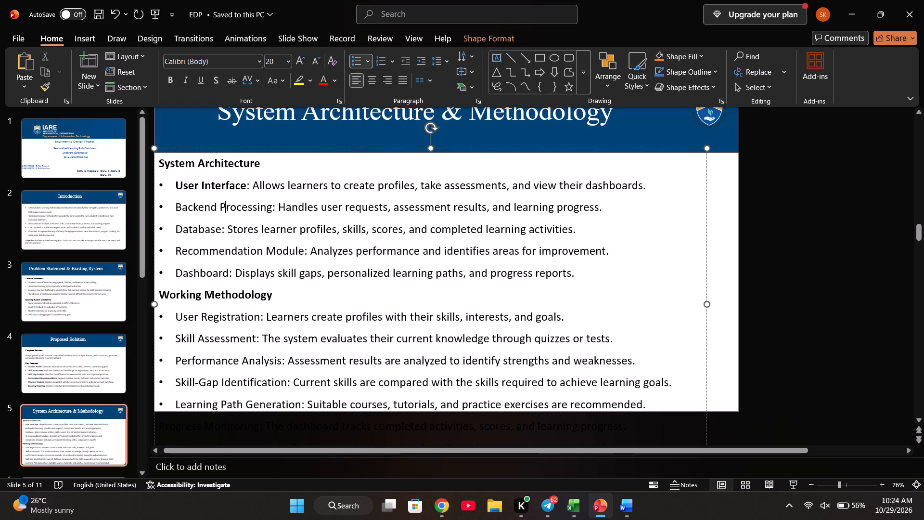
Check the fonts of both body headings and set the "System Architecture" heading to Times New Roman.
drag(268, 163, 225, 172)
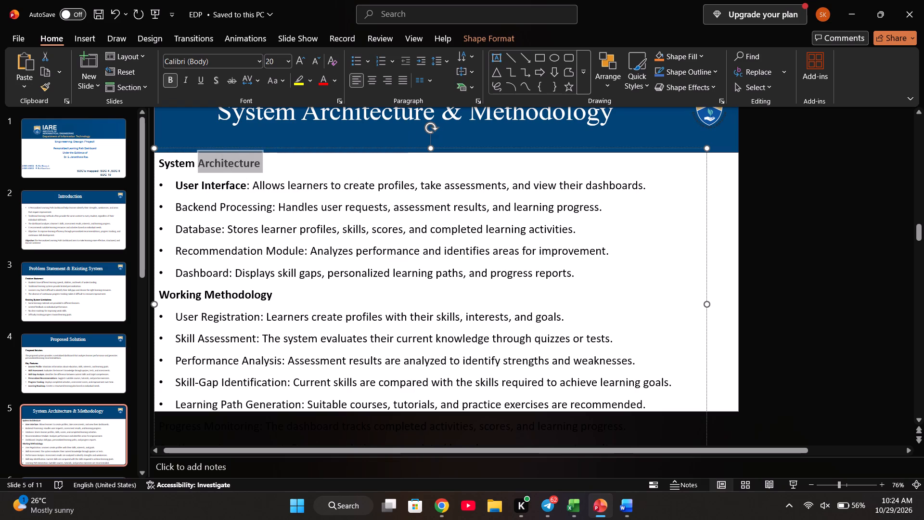
click(271, 310)
drag(273, 299, 253, 303)
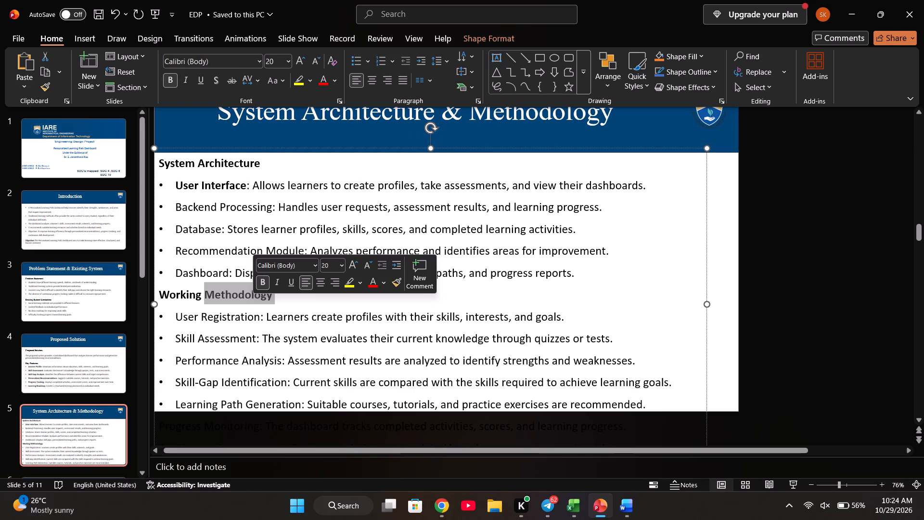
drag(262, 160, 195, 165)
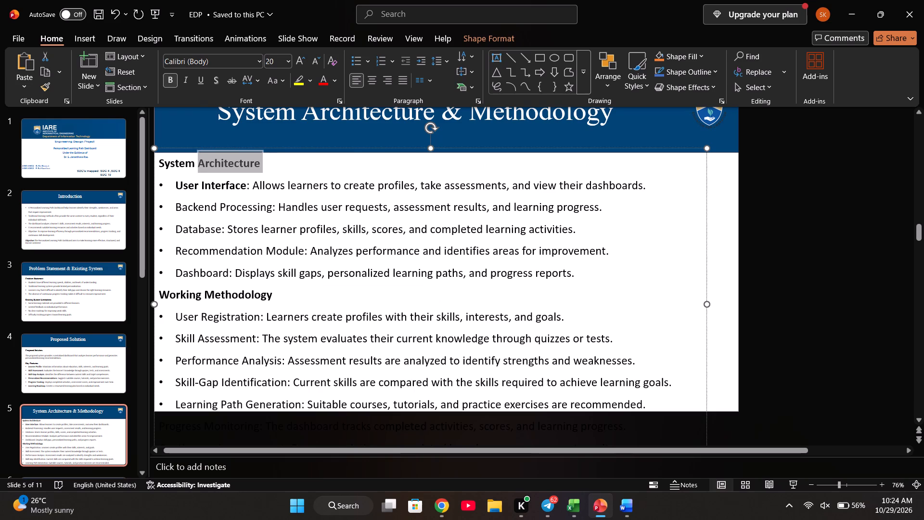
drag(195, 165, 171, 165)
click(219, 128)
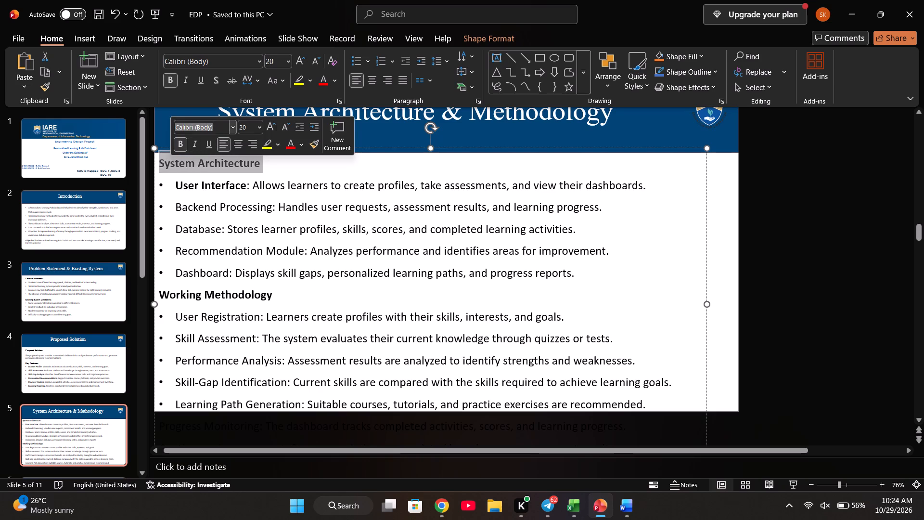
text(tim)
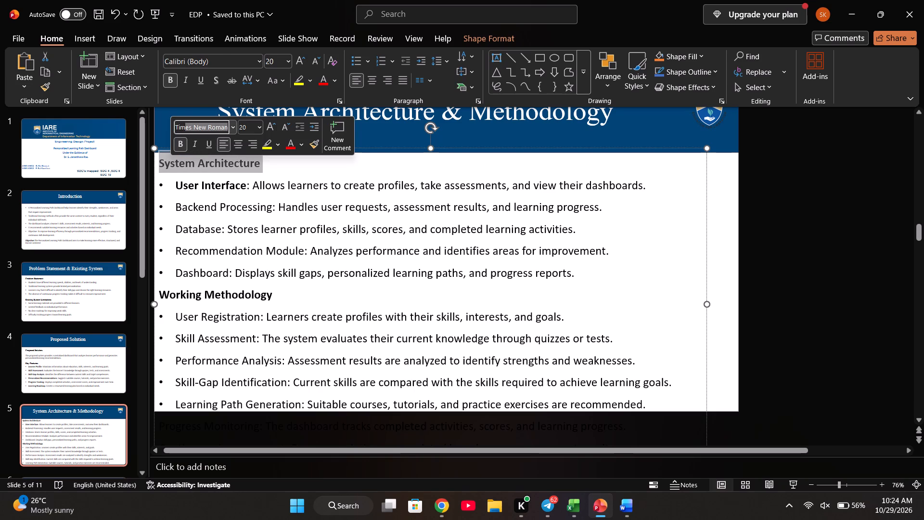
key(Return)
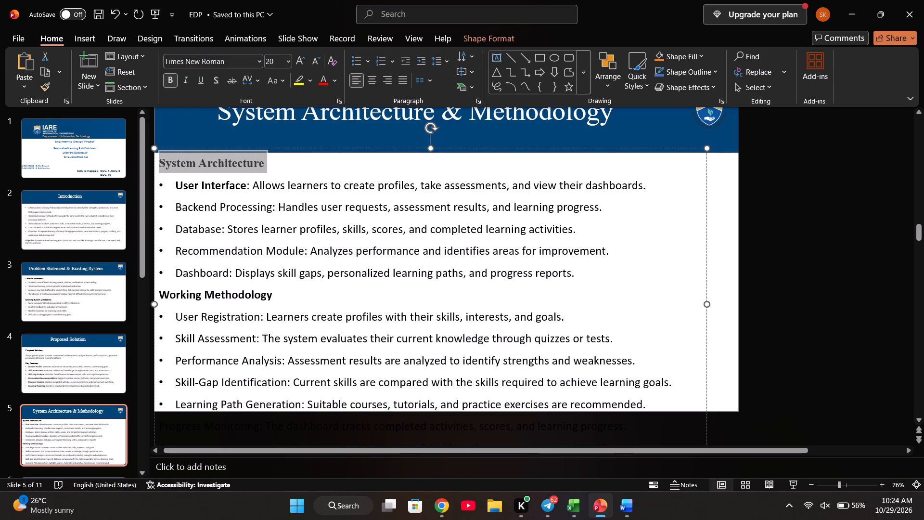
Set the "Working Methodology" heading to Times New Roman.
drag(276, 298, 150, 296)
click(196, 260)
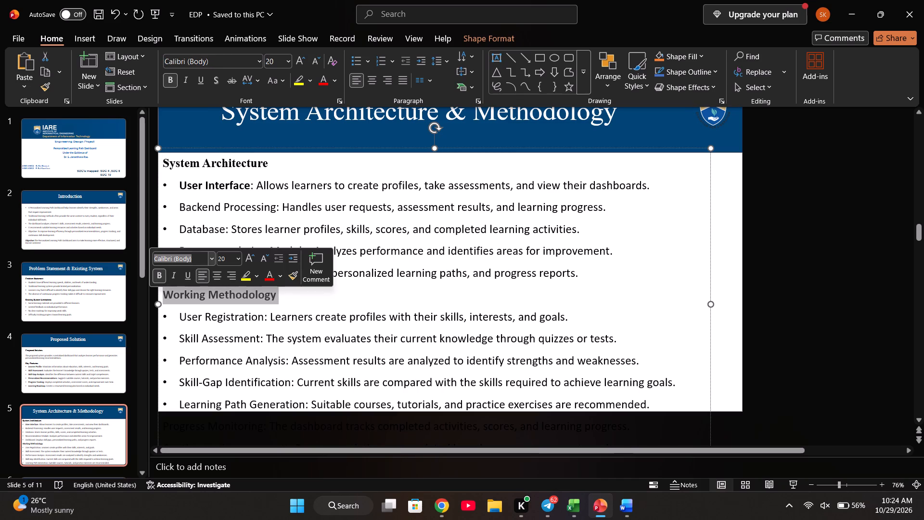
text(ti)
key(Return)
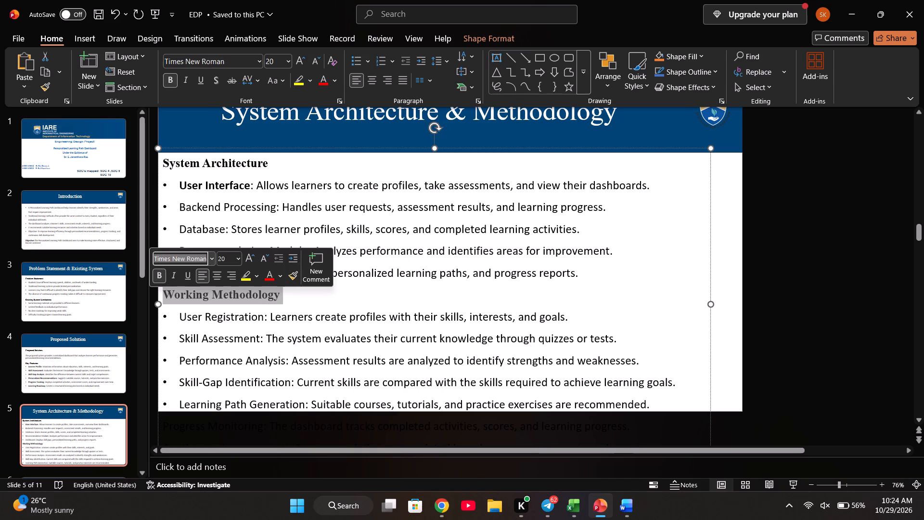
click(334, 302)
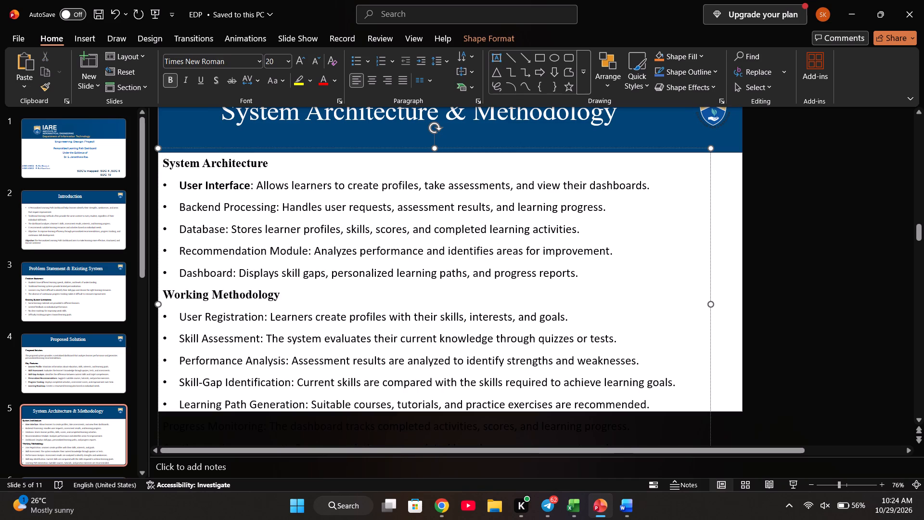
Make the System Architecture labels "Backend Processing", "Database", "Recommendation Module" and "Dashboard" bold.
click(279, 211)
click(274, 211)
drag(273, 211, 194, 210)
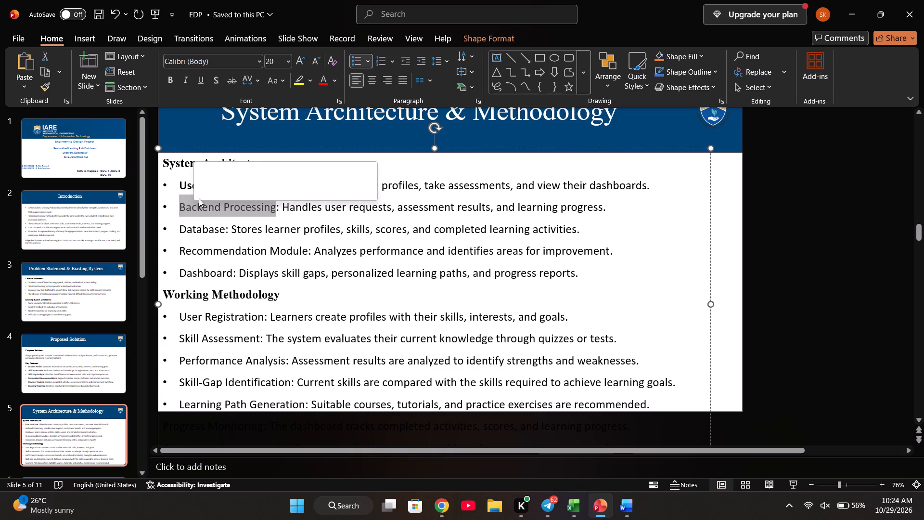
click(203, 192)
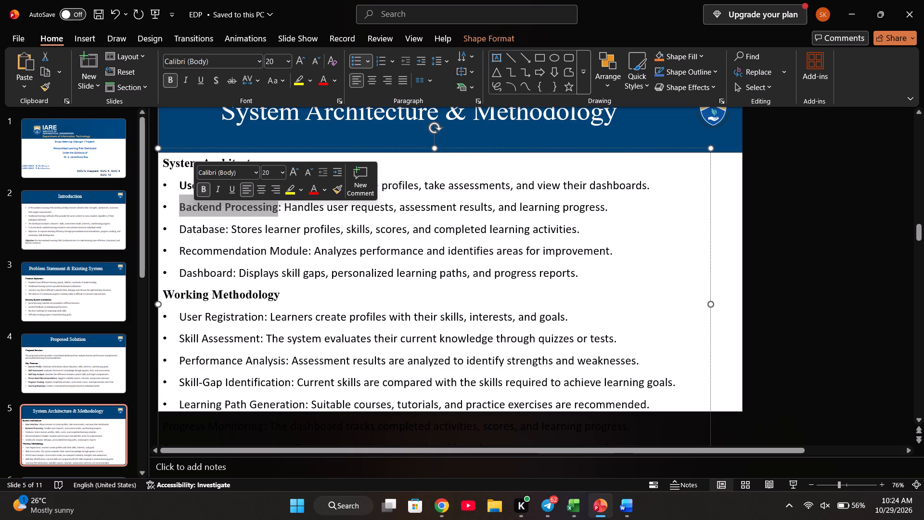
drag(226, 231, 180, 232)
click(192, 213)
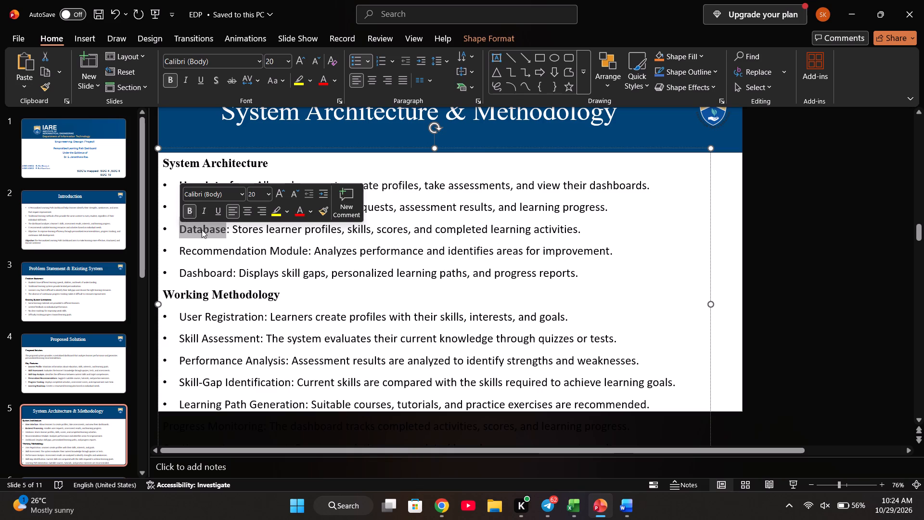
click(304, 249)
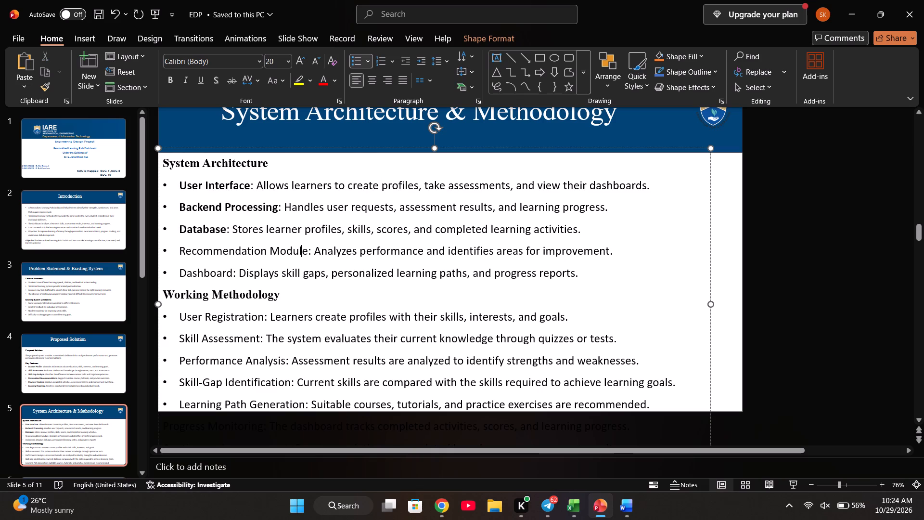
drag(308, 252, 210, 249)
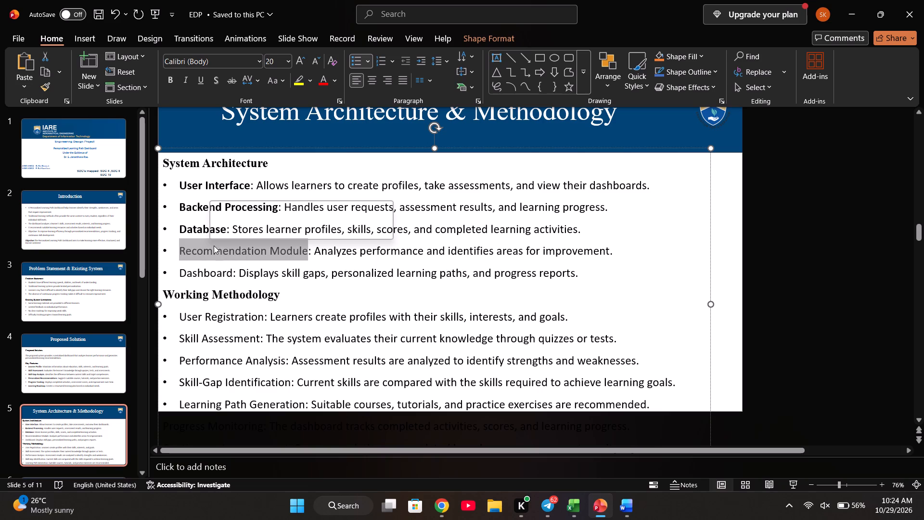
click(220, 226)
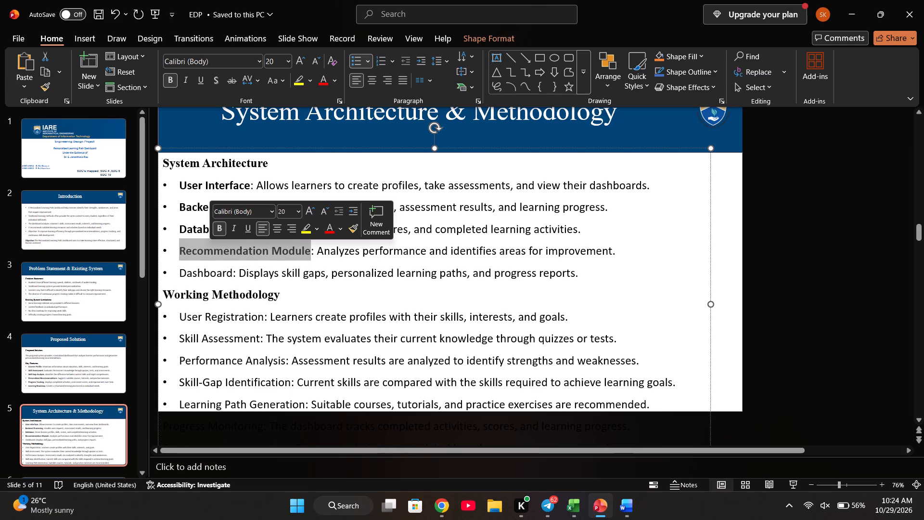
drag(231, 274, 177, 269)
click(187, 252)
Make the five Working Methodology bullet labels bold, from "User Registration" to "Learning Path Generation".
scroll(246, 269, down, 1)
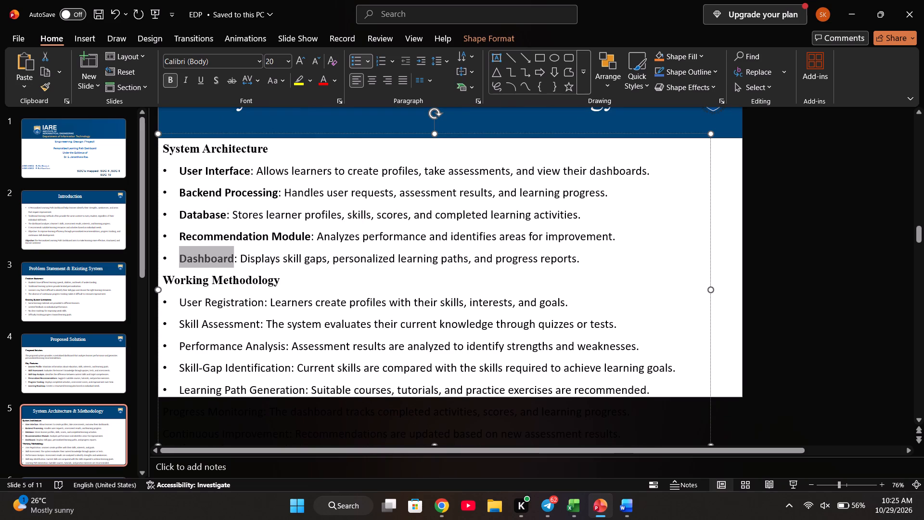
drag(264, 301, 180, 296)
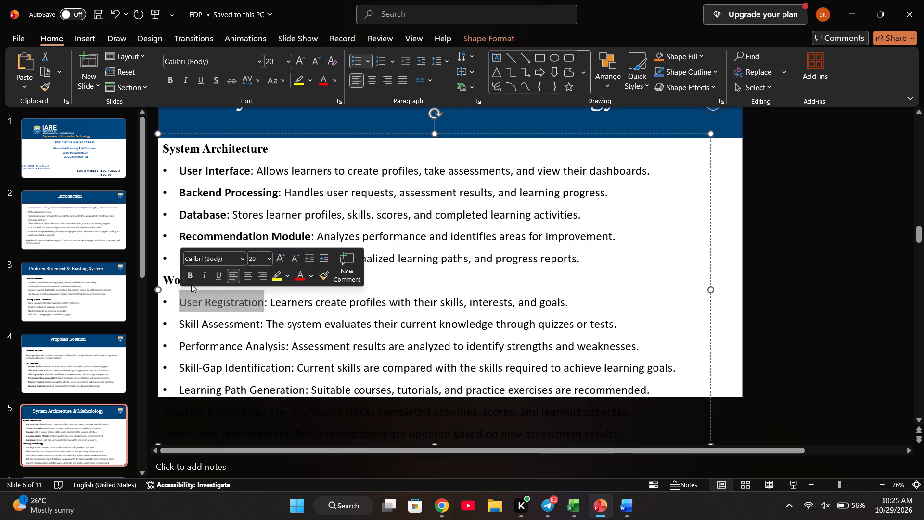
click(192, 279)
drag(259, 324, 156, 321)
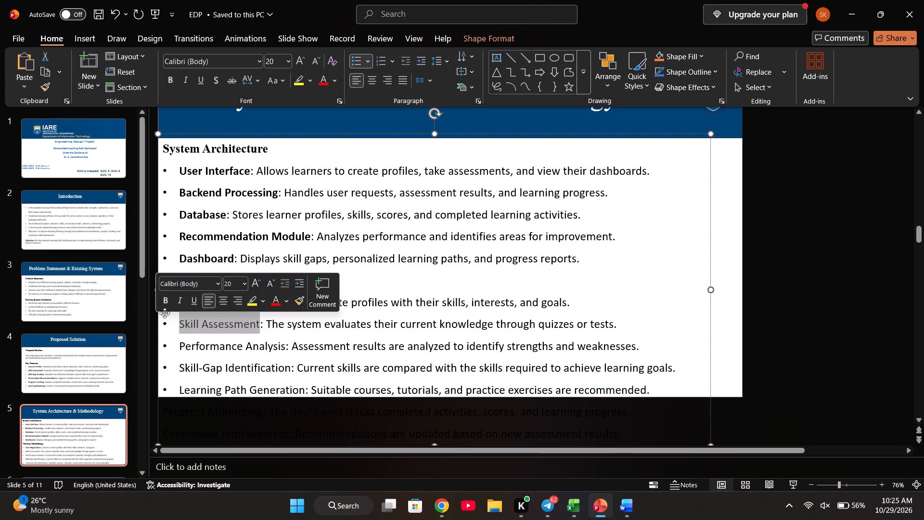
click(166, 306)
drag(285, 347, 284, 345)
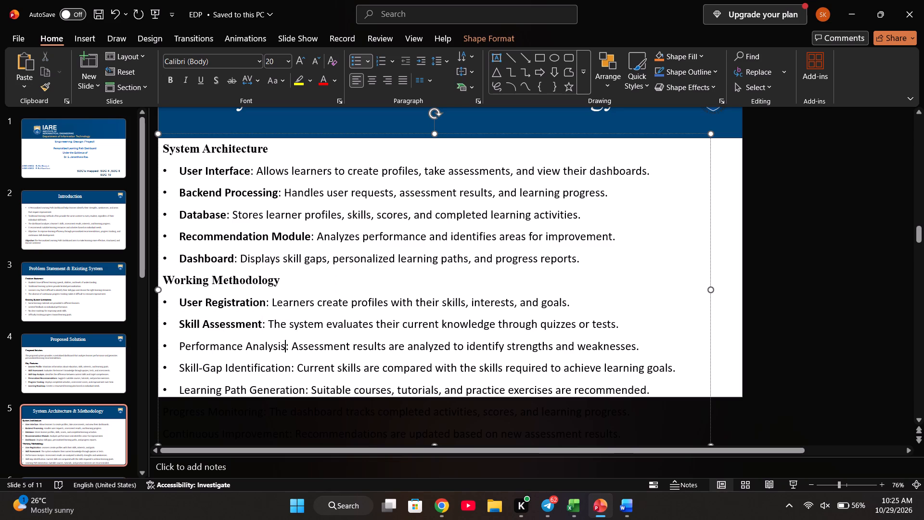
drag(284, 345, 182, 339)
click(188, 319)
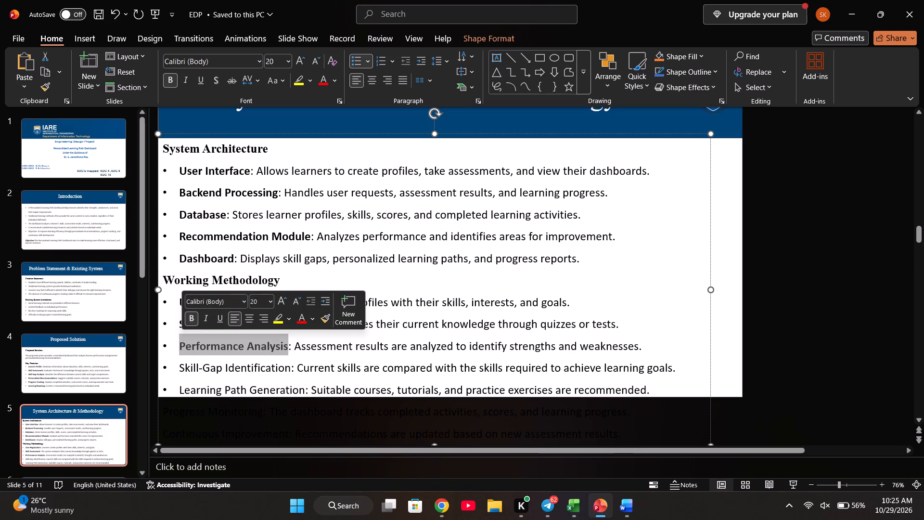
drag(292, 370, 187, 366)
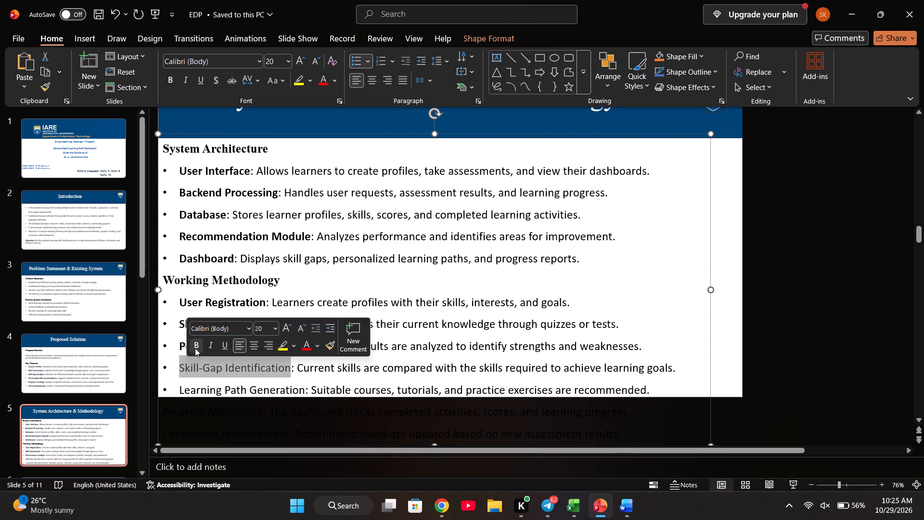
click(196, 345)
drag(304, 391, 280, 389)
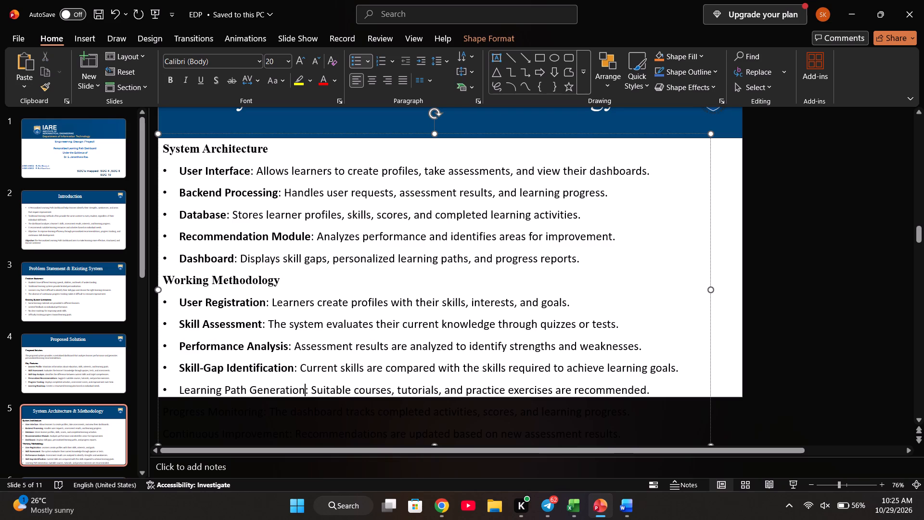
drag(280, 389, 200, 385)
click(209, 370)
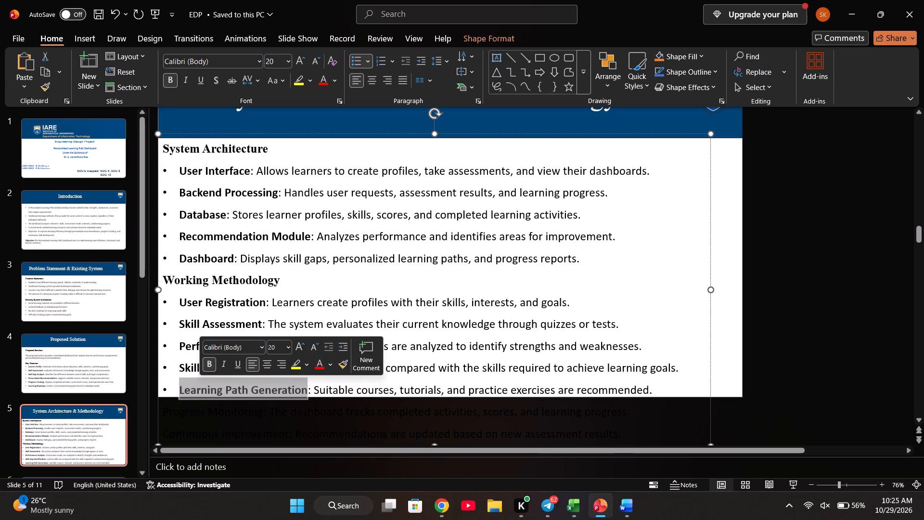
click(353, 294)
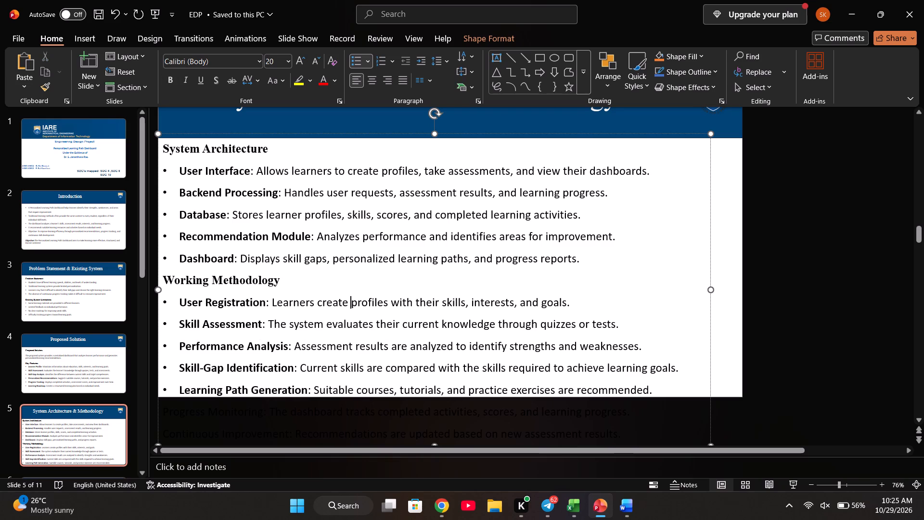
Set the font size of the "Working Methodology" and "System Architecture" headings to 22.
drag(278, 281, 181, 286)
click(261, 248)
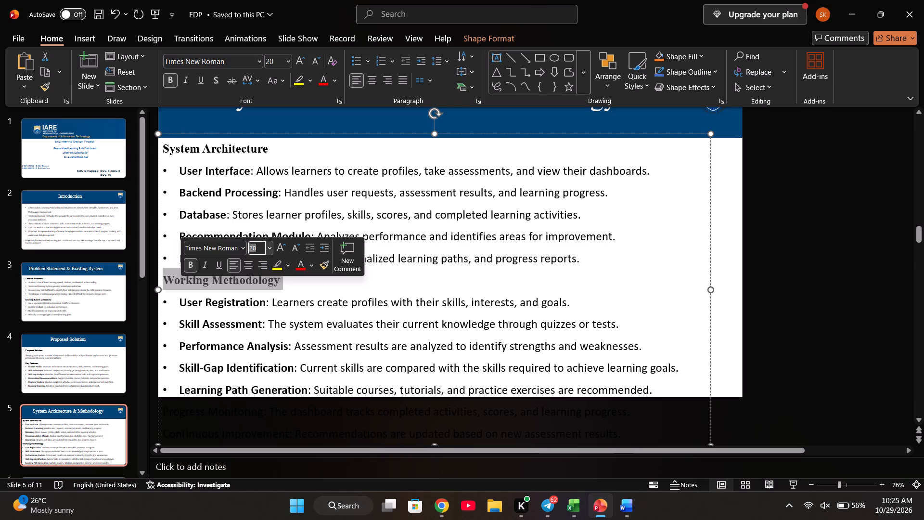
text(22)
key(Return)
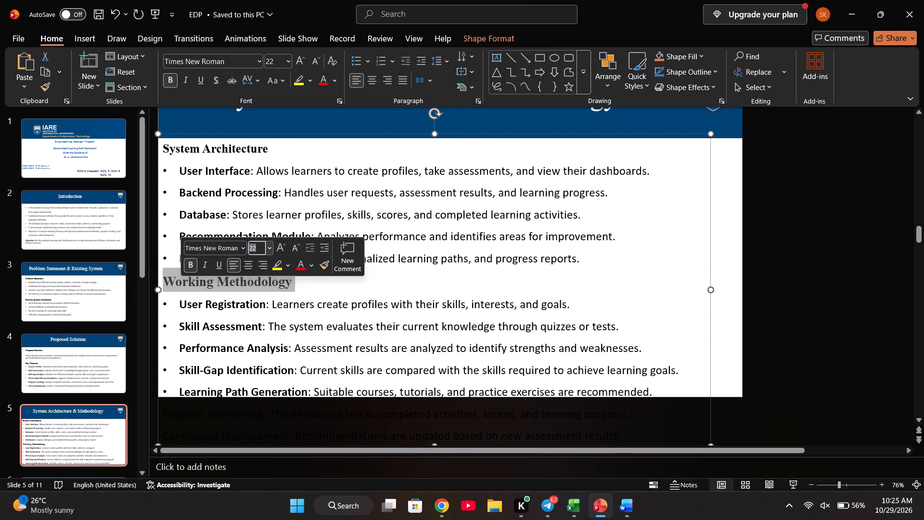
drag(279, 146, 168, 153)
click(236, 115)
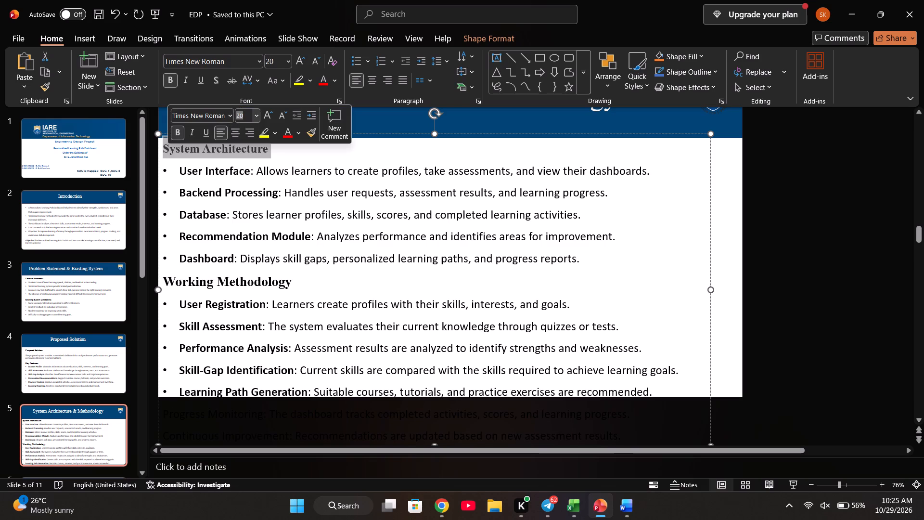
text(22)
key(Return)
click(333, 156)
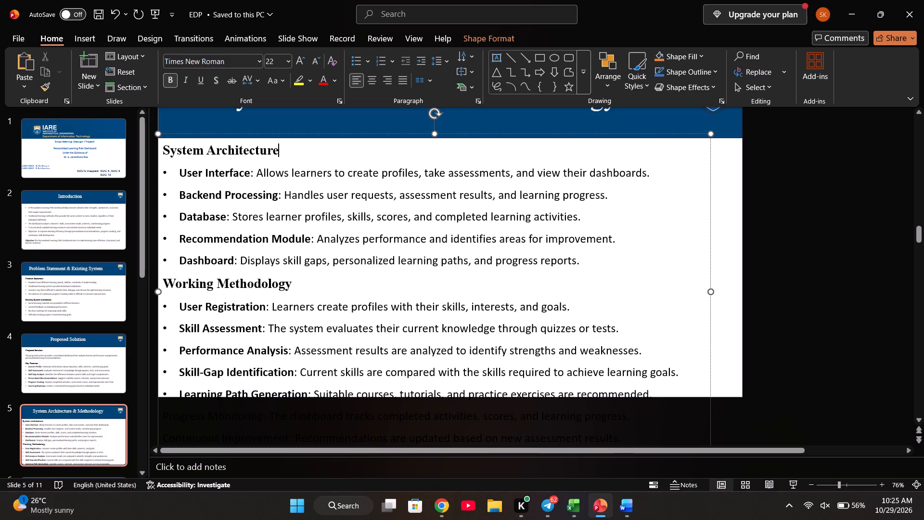
Set the font size of the "Working Methodology" and "System Architecture" headings to 21.
drag(297, 286, 171, 292)
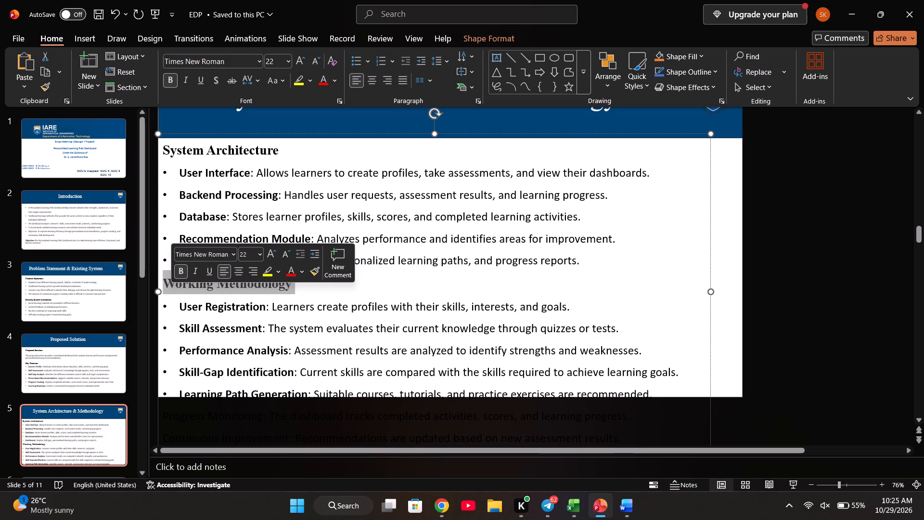
click(247, 257)
key(2)
key(1)
key(Return)
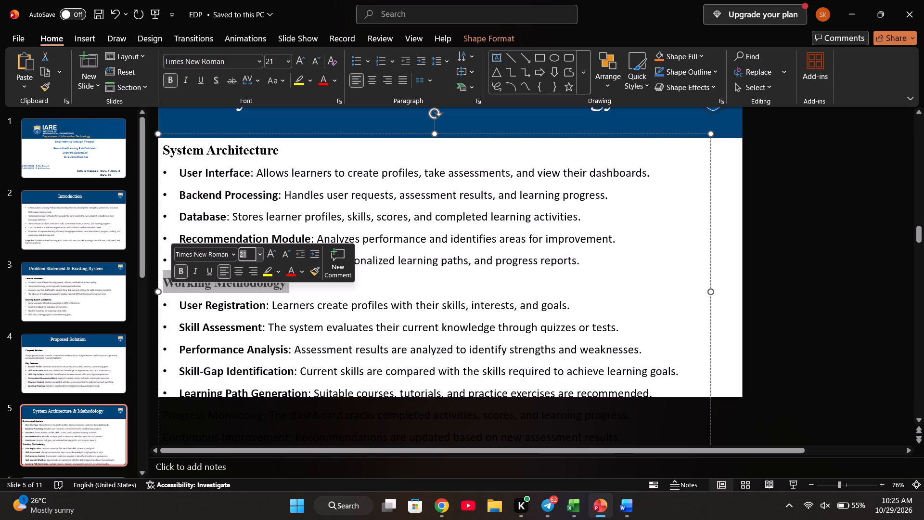
click(271, 154)
drag(284, 151, 212, 151)
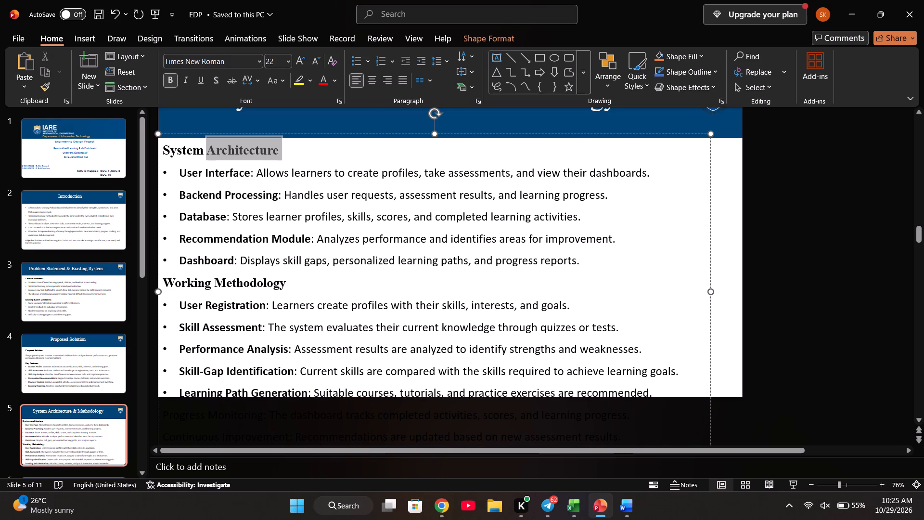
drag(212, 151, 193, 155)
click(269, 112)
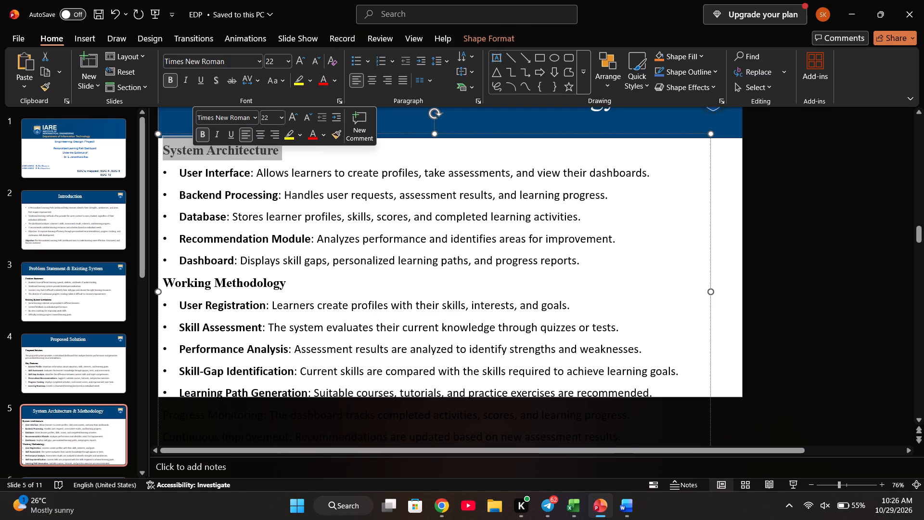
click(267, 115)
text(21)
key(Return)
click(258, 173)
Make the full text of all five System Architecture bullets bold, from "User Interface" to "Dashboard".
drag(178, 169, 212, 183)
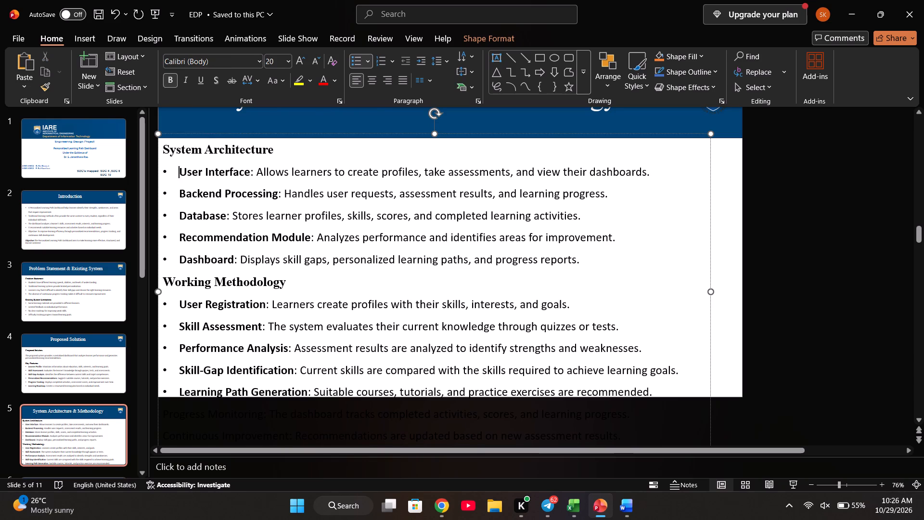
drag(212, 183, 604, 259)
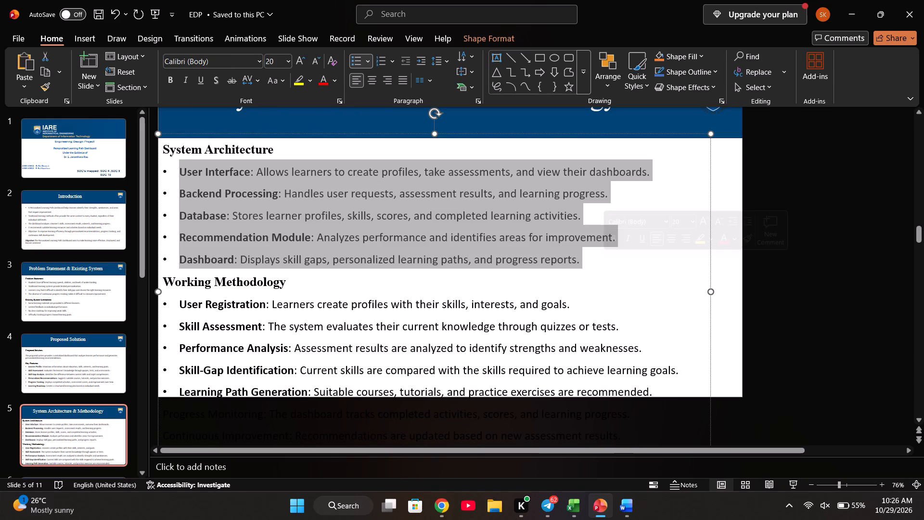
right_click(526, 229)
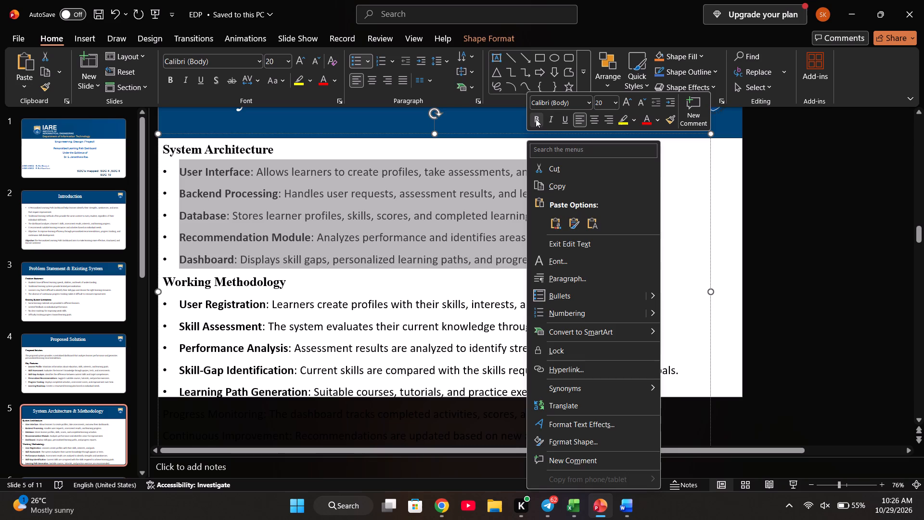
double_click(536, 117)
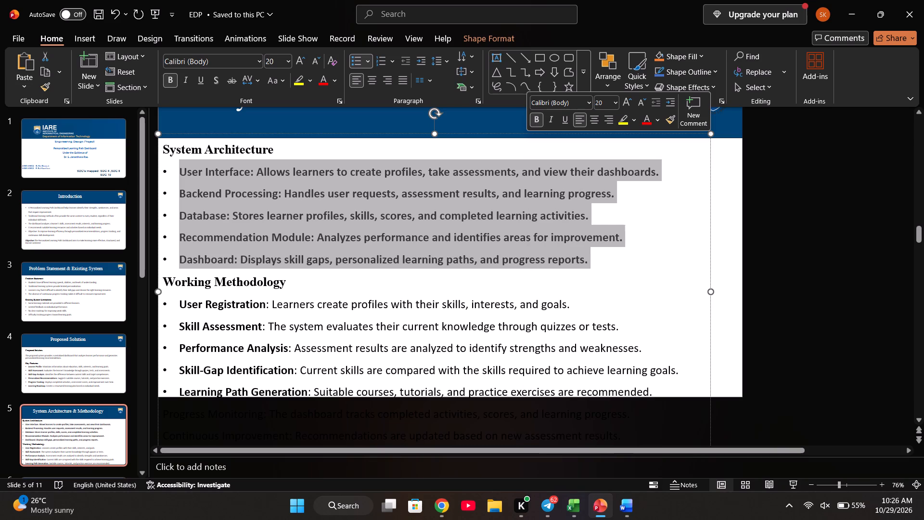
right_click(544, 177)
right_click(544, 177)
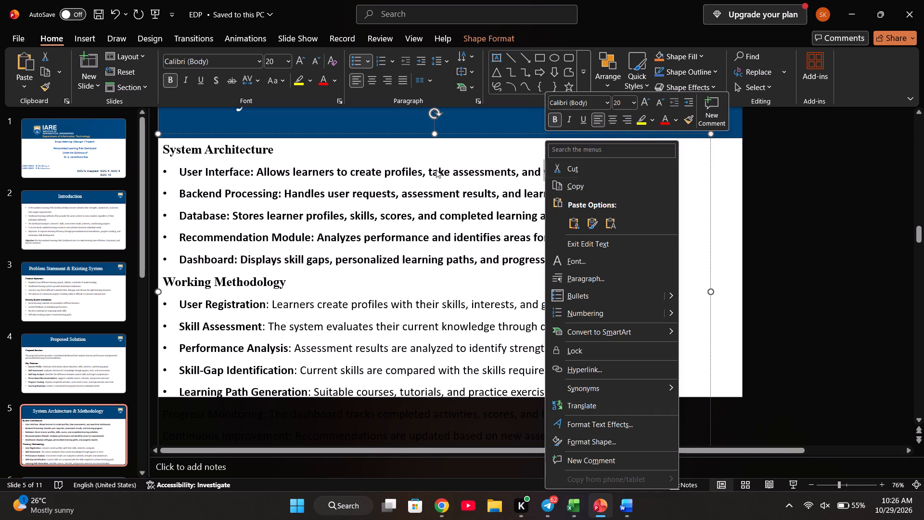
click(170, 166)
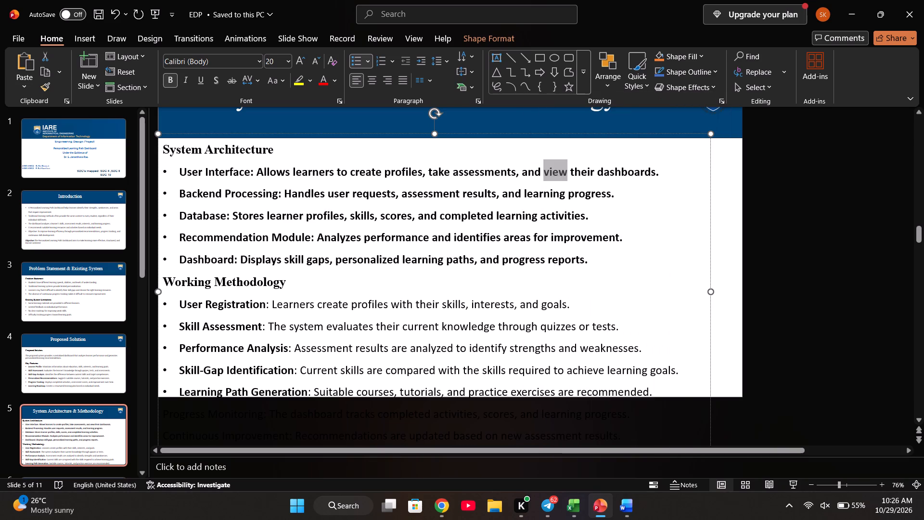
Remove the bold formatting from all five System Architecture bullets, from "User Interface" to "Dashboard".
drag(177, 169, 604, 273)
click(607, 272)
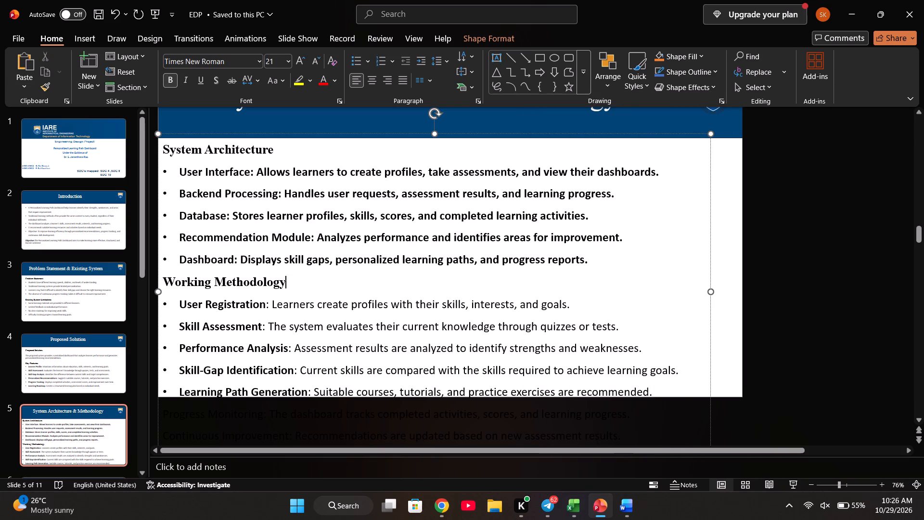
drag(178, 169, 603, 265)
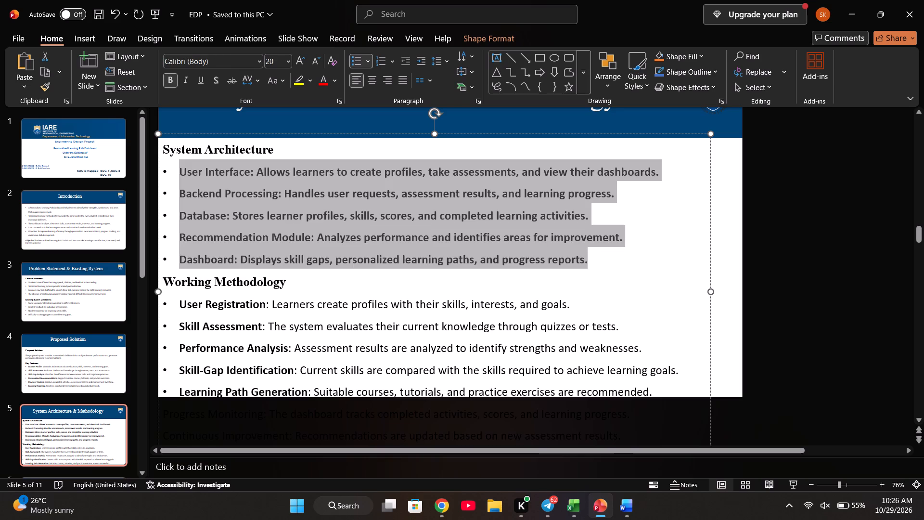
drag(603, 265, 603, 259)
click(611, 236)
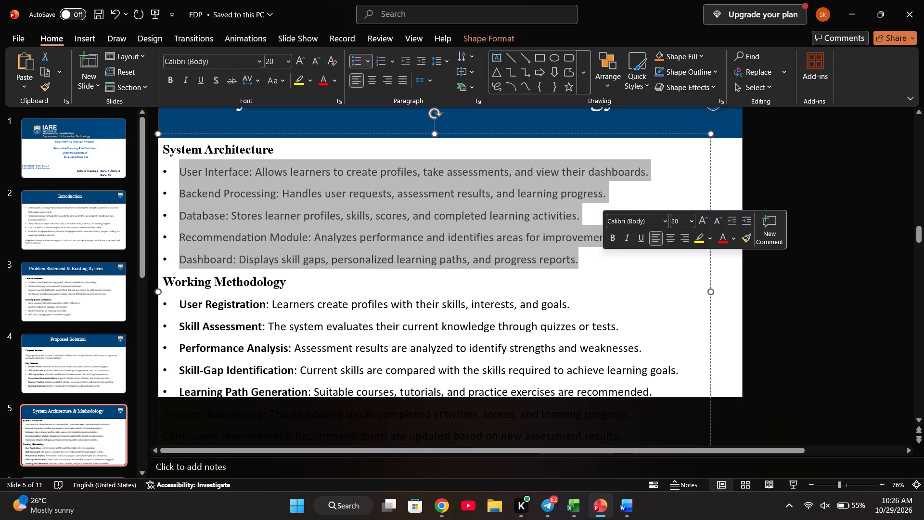
Remove all bold formatting from the five Working Methodology bullets, from "User Registration" to "Learning Path Generation".
drag(182, 308, 239, 329)
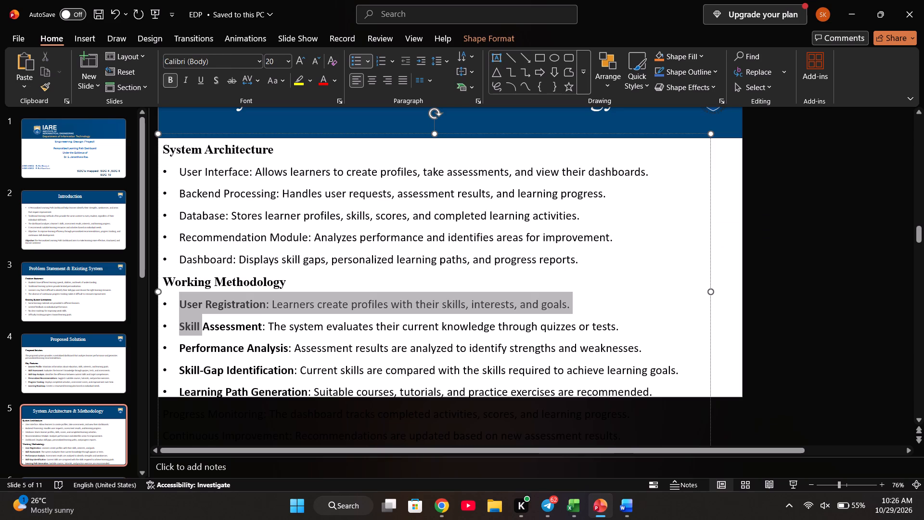
drag(239, 329, 659, 396)
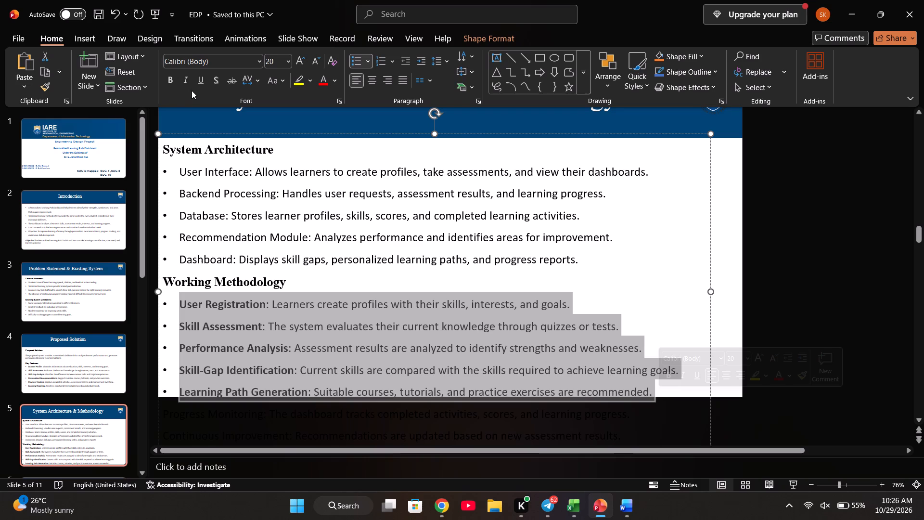
click(171, 77)
click(171, 76)
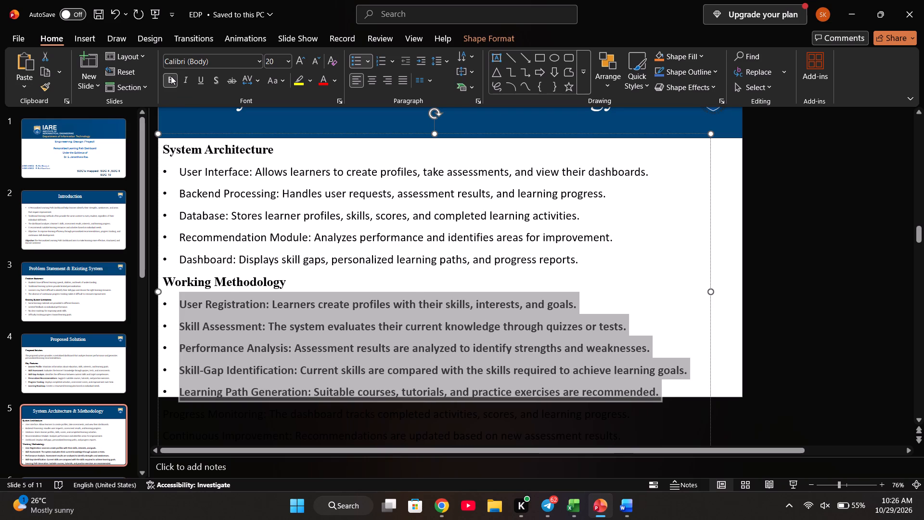
click(171, 76)
click(484, 283)
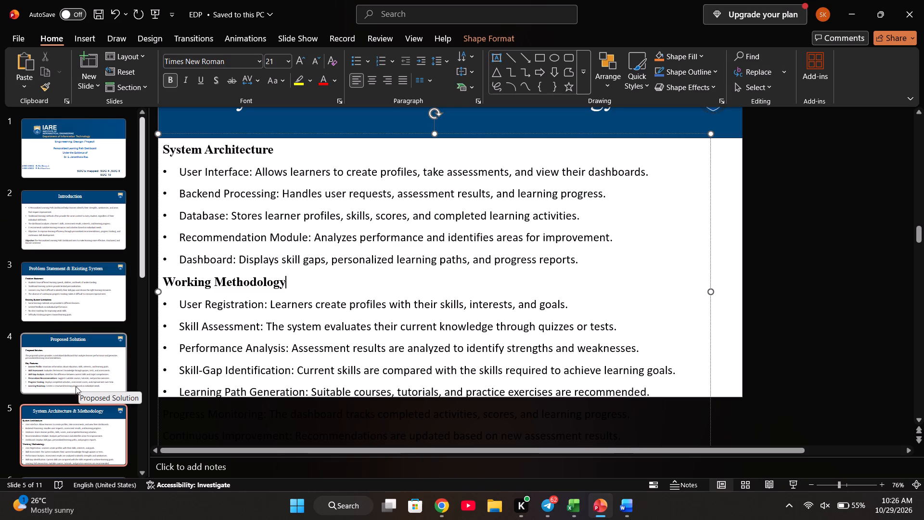
Delete the "Working Methodology & Scoring Logic" slide and the "Proposed Workflow" slide.
scroll(77, 390, down, 5)
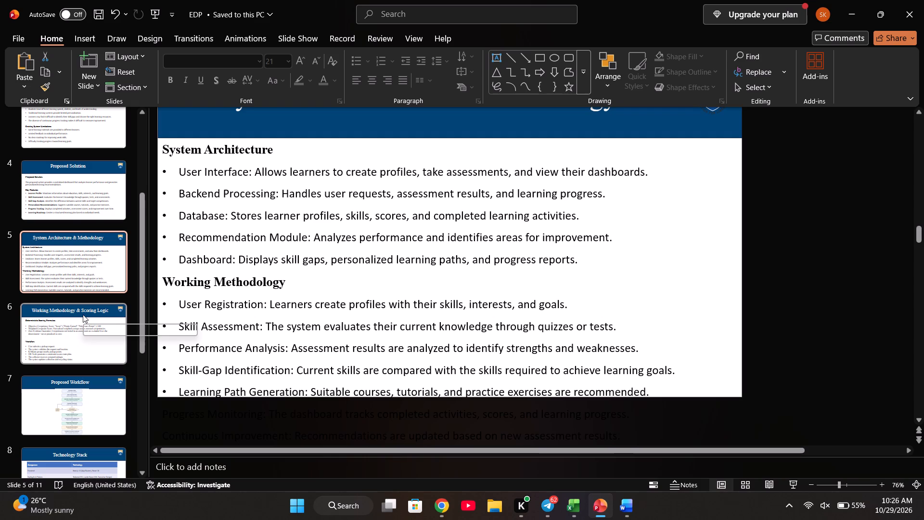
click(83, 314)
key(Delete)
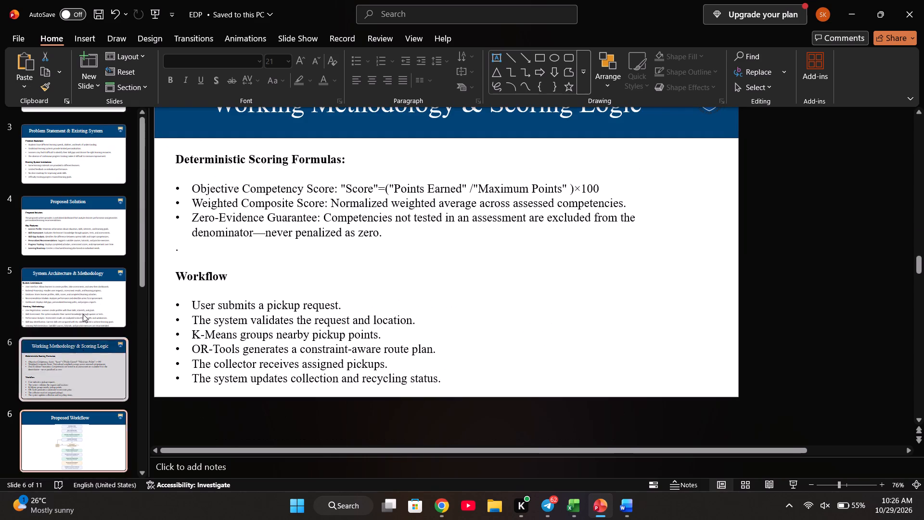
click(72, 353)
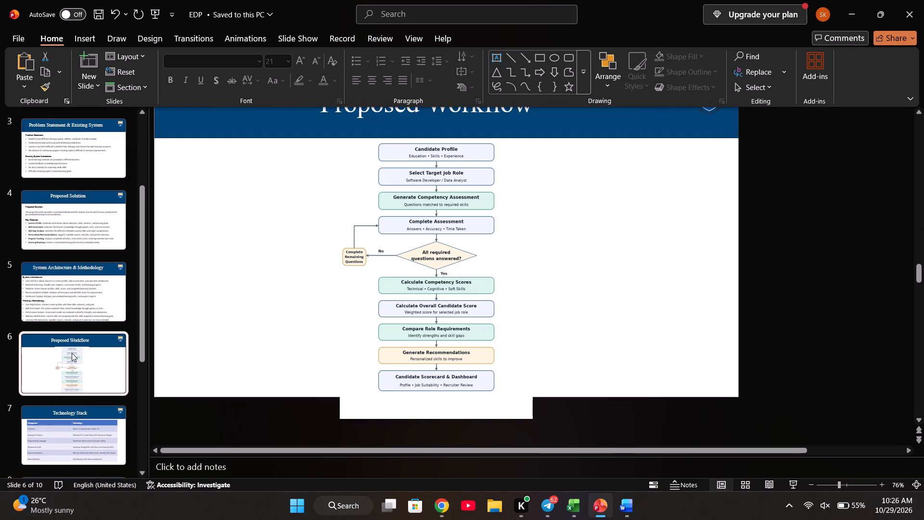
key(Delete)
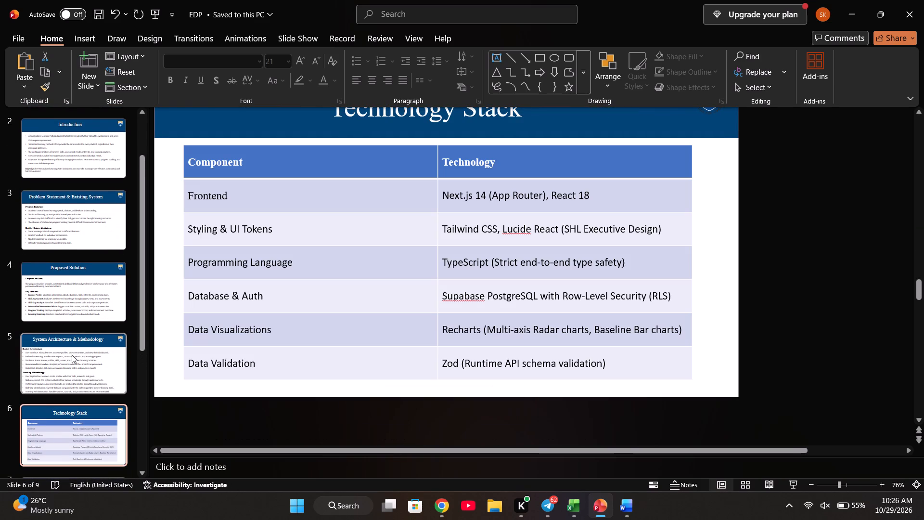
Delete both "Technology Stack" slides, the one with the component table and the one with the CompetencyIQ screenshot.
scroll(72, 355, down, 4)
click(94, 308)
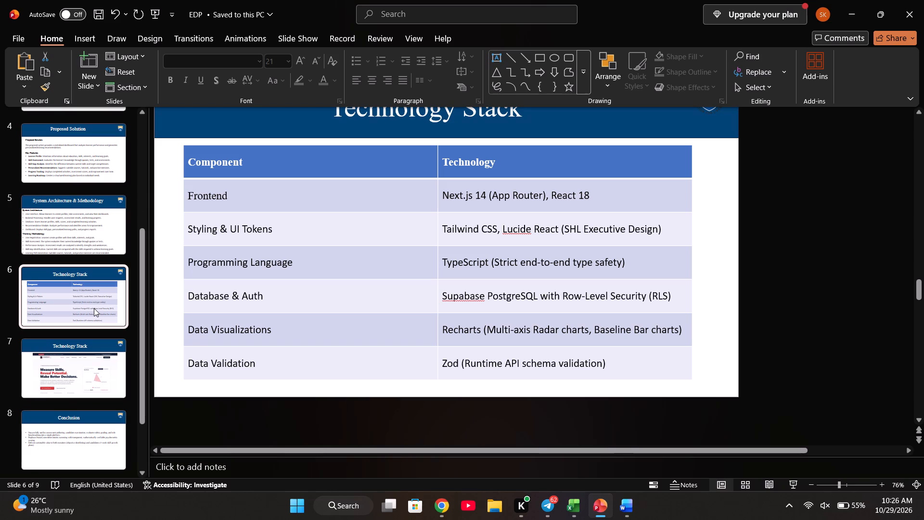
key(Delete)
scroll(90, 318, down, 3)
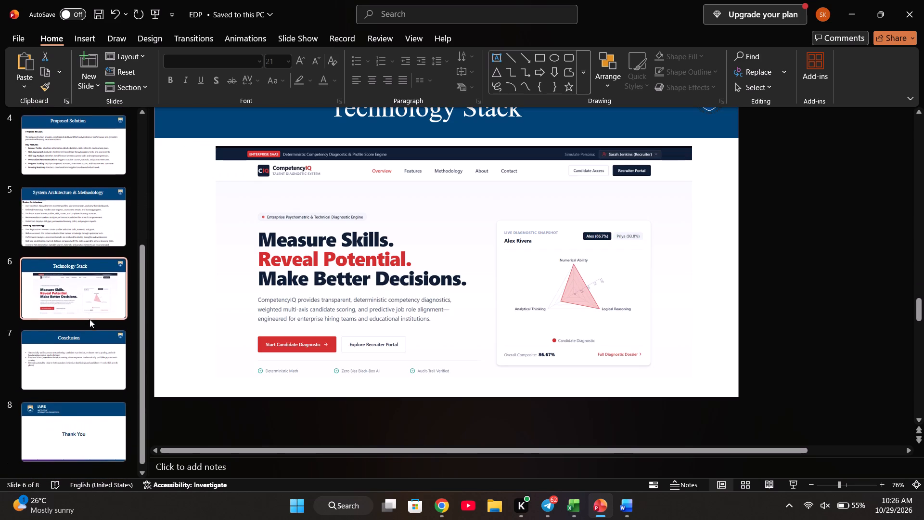
click(89, 304)
key(Delete)
scroll(73, 355, down, 4)
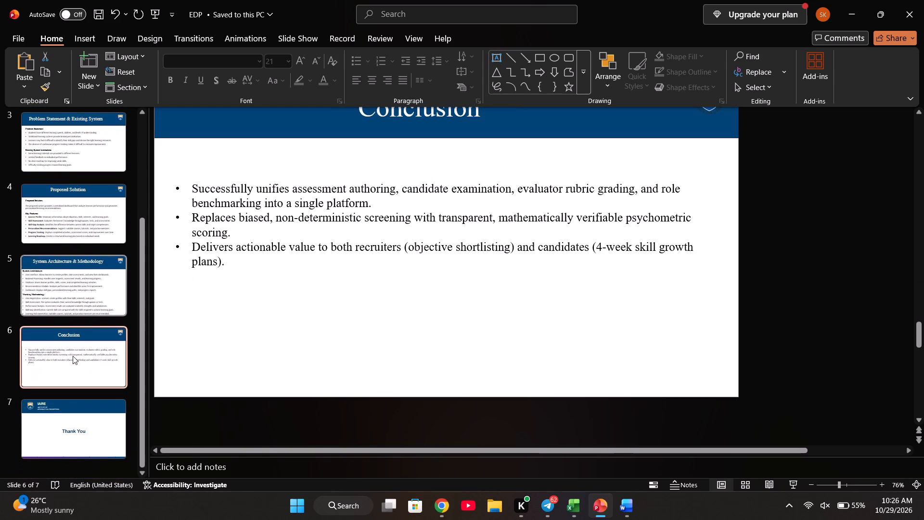
Switch to ChatGPT in Chrome, copy the Slide 5 "Expected Outcomes" and "Conclusion" text, and return to the presentation.
key(alt+Tab)
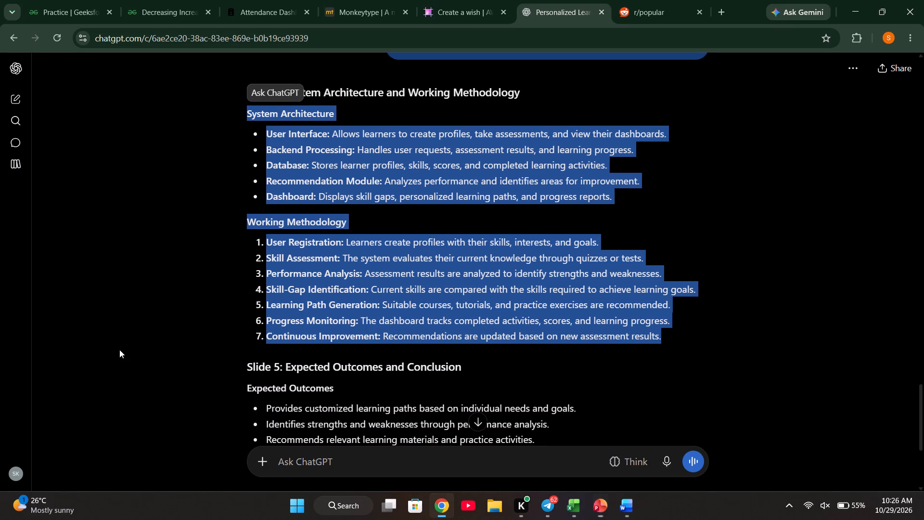
scroll(811, 442, down, 5)
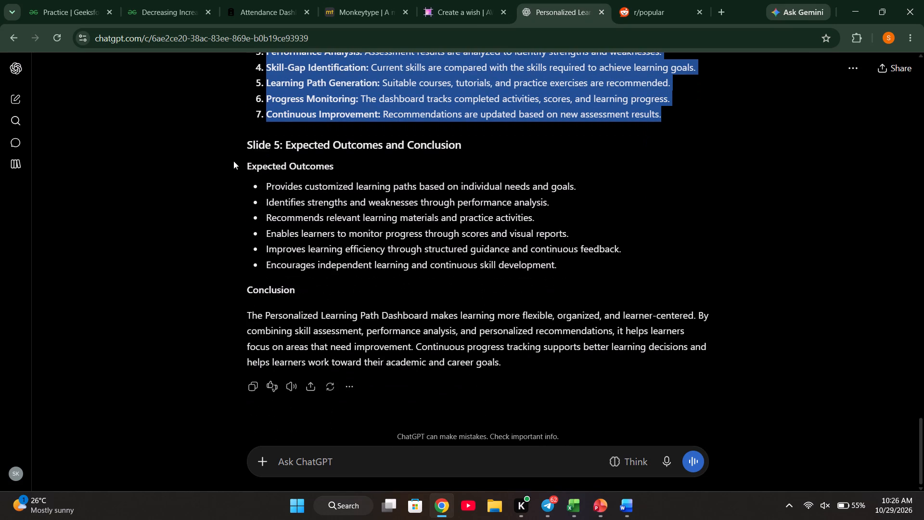
drag(246, 166, 513, 373)
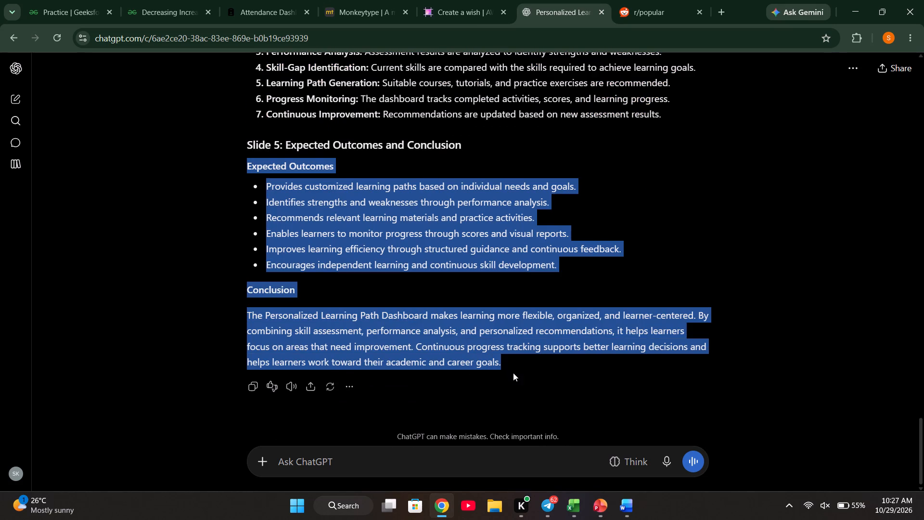
drag(513, 373, 521, 371)
key(ctrl+c)
key(alt+Tab)
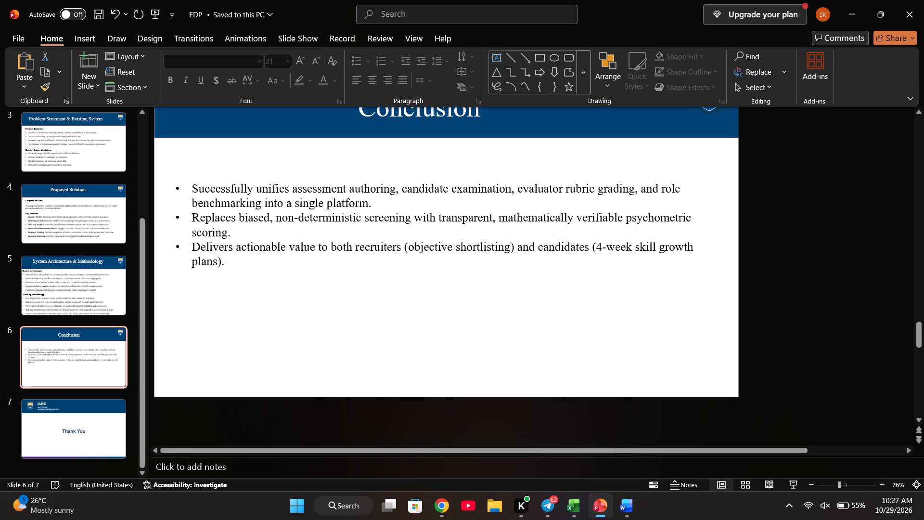
Replace the old bullets on the Conclusion slide with the copied "Expected Outcomes" and "Conclusion" text.
drag(185, 182, 302, 253)
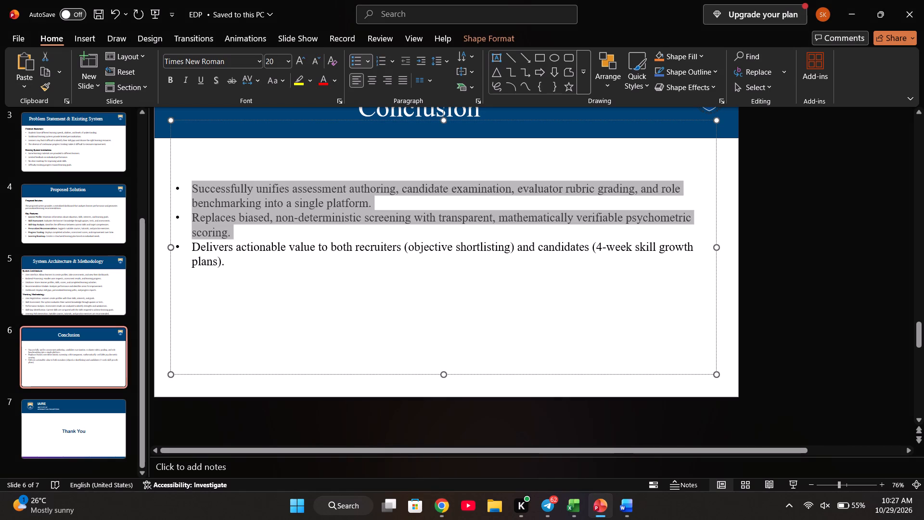
drag(302, 253, 329, 268)
key(BackSpace)
key(BackSpace)
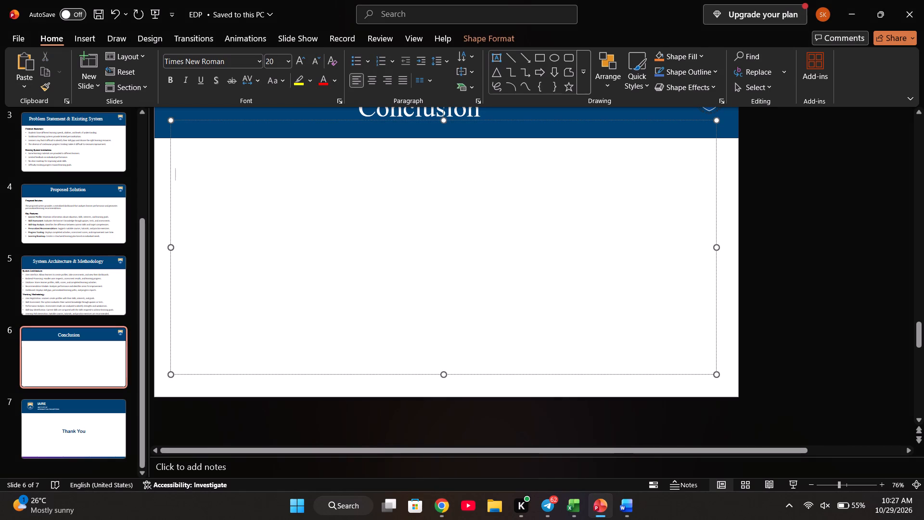
key(ctrl+v)
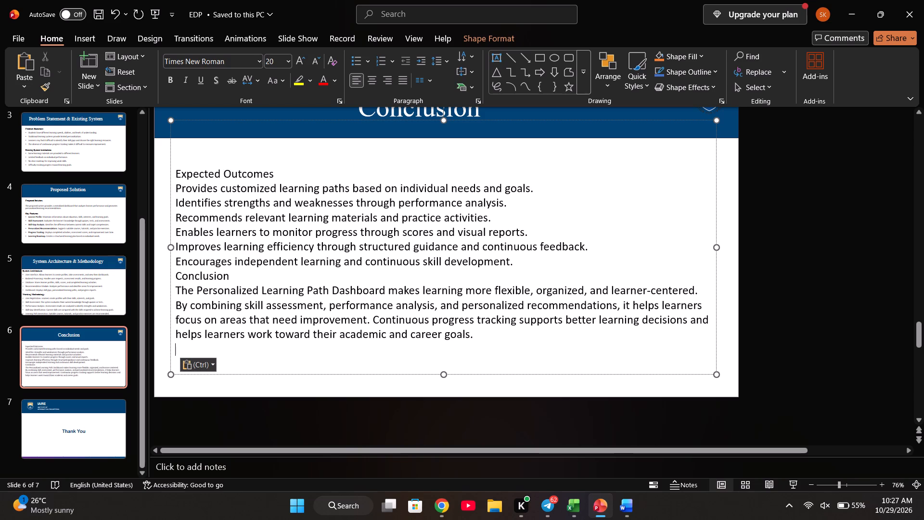
Format the "Expected Outcomes" and "Conclusion" headings in the slide's body text as bold Times New Roman.
drag(282, 171, 189, 179)
click(209, 61)
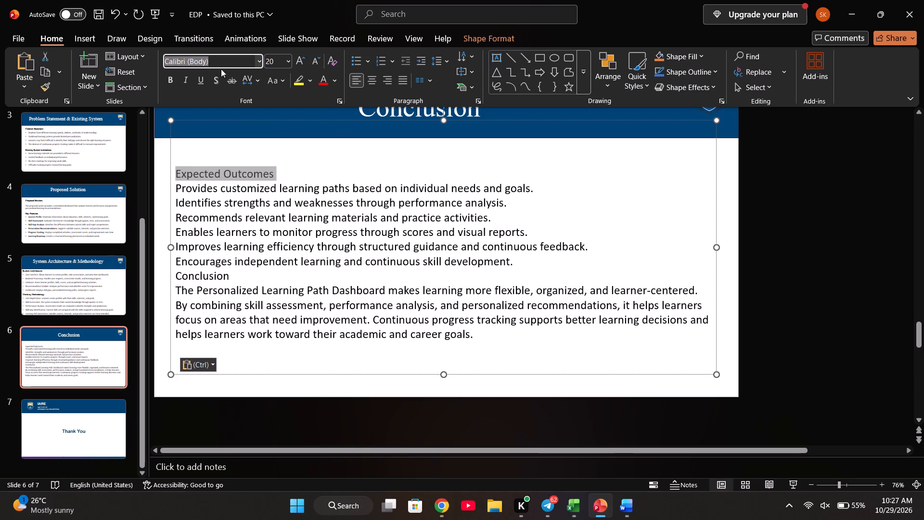
text(ti)
key(Return)
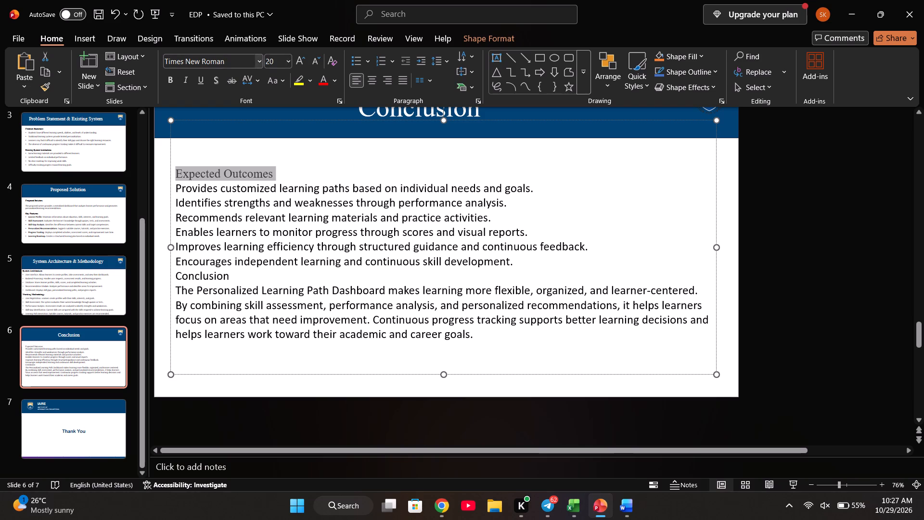
click(170, 76)
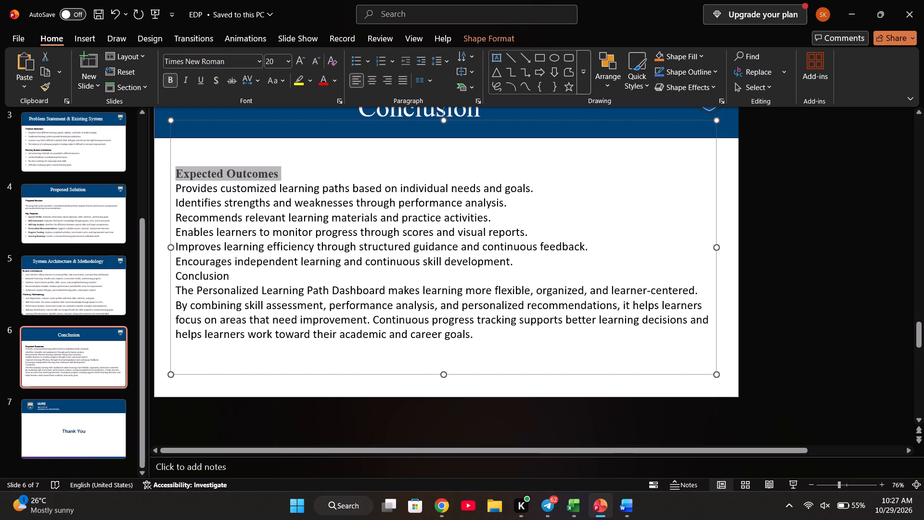
drag(236, 270, 193, 279)
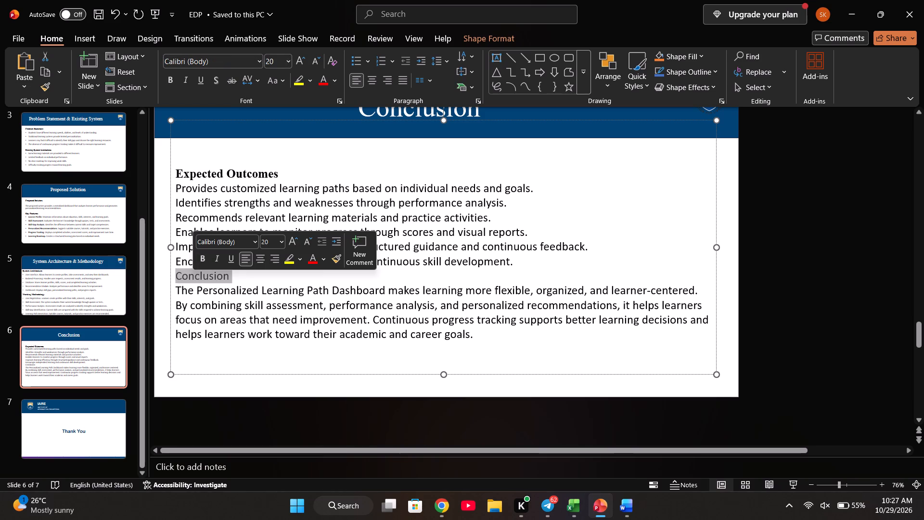
click(231, 238)
text(ti)
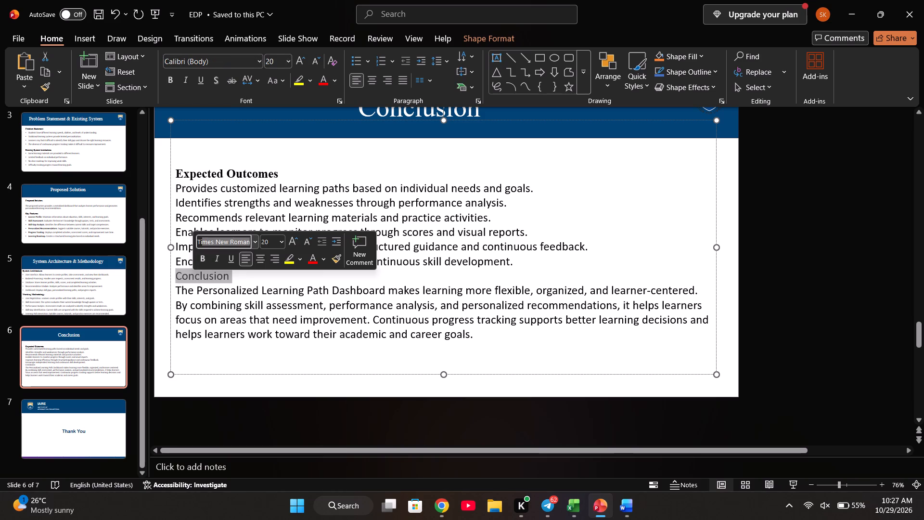
key(Return)
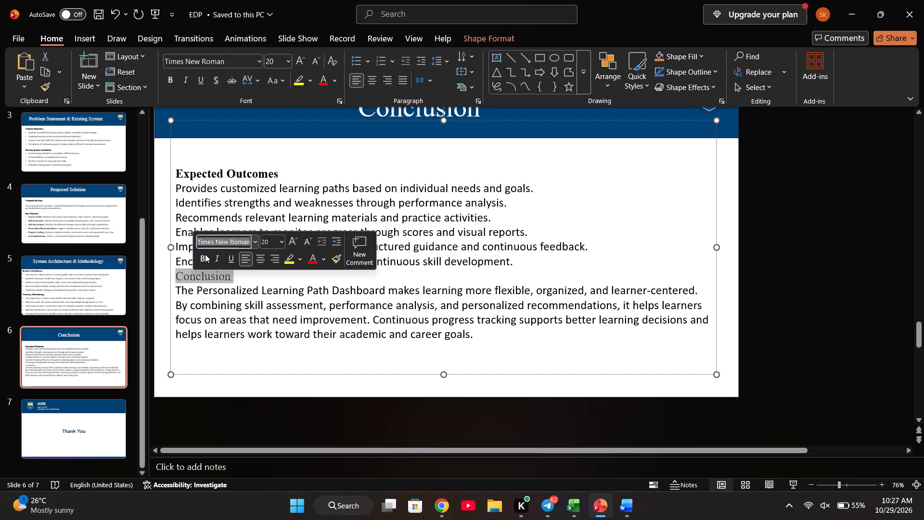
click(205, 254)
click(253, 276)
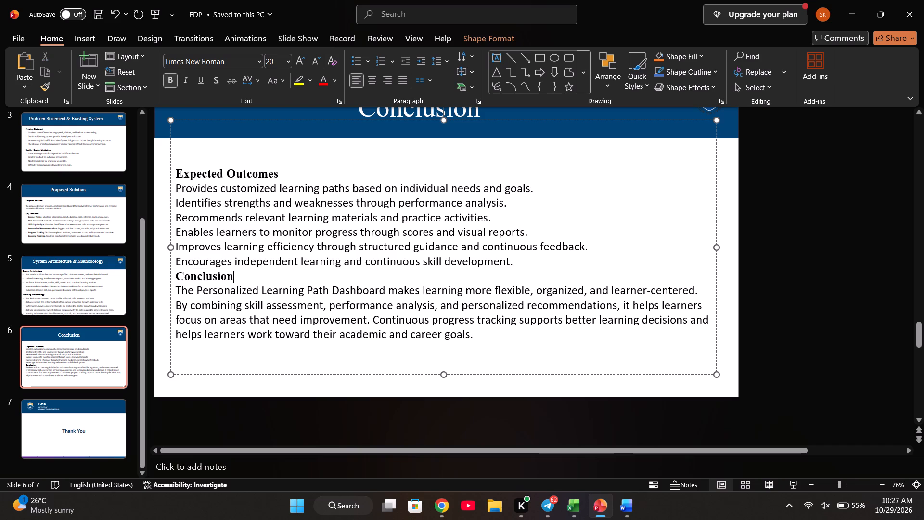
Delete the blank line above the "Expected Outcomes" heading.
click(179, 156)
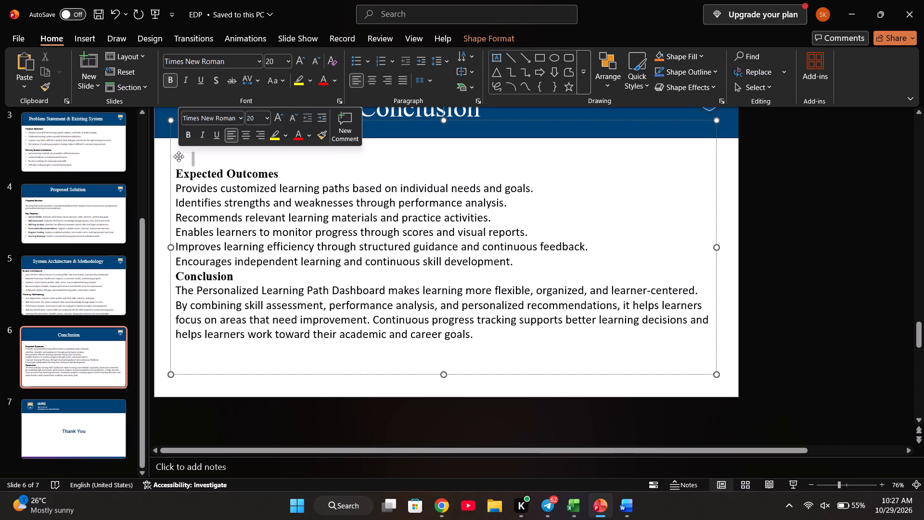
key(Delete)
Set the line spacing of all body text on the Conclusion slide to 1.5.
drag(176, 160, 176, 160)
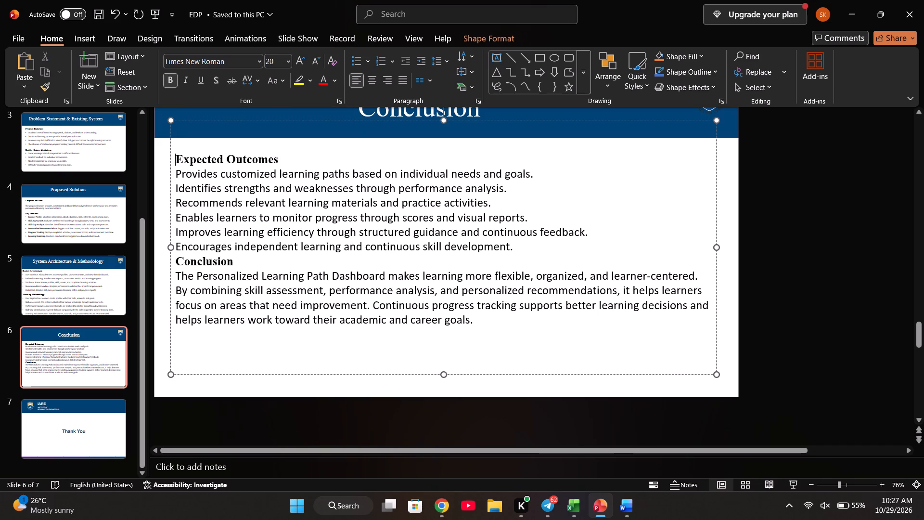
drag(176, 160, 466, 322)
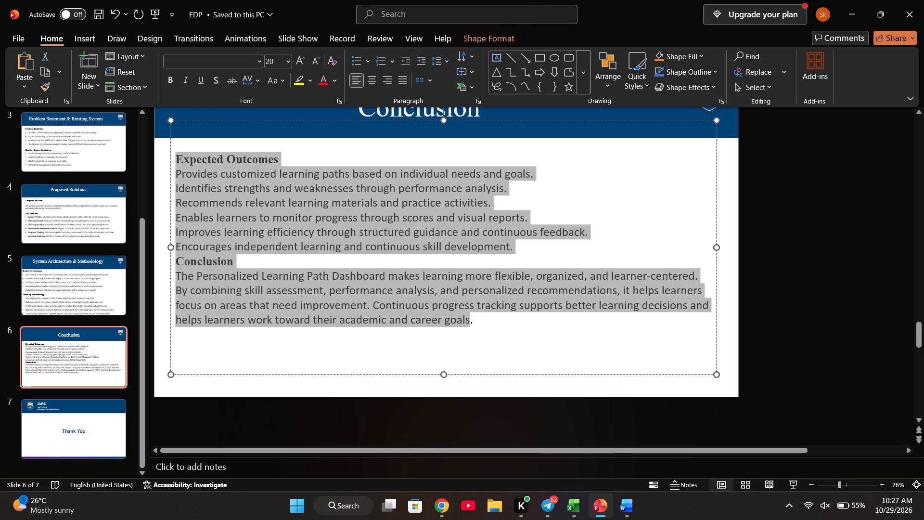
drag(466, 322, 478, 321)
click(440, 61)
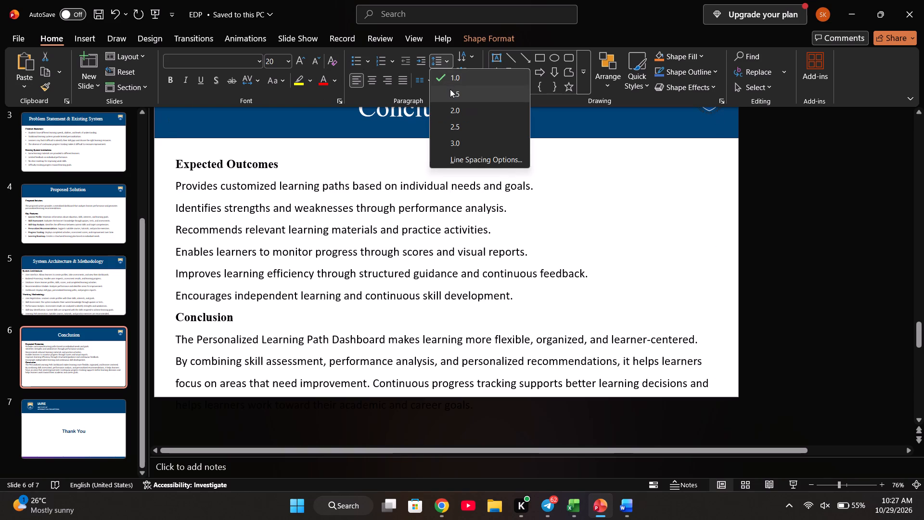
click(450, 89)
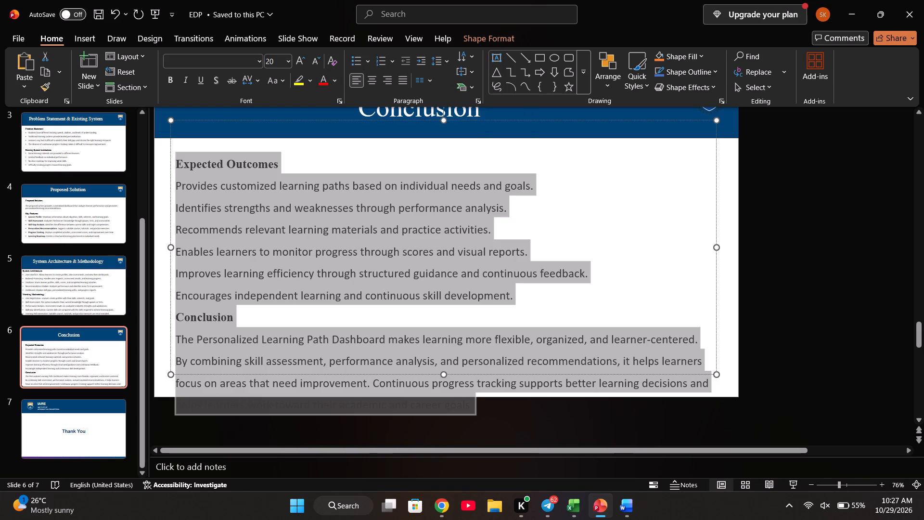
Reposition the body text box on the Conclusion slide so its first heading sits just below the blue title band.
drag(337, 119, 329, 117)
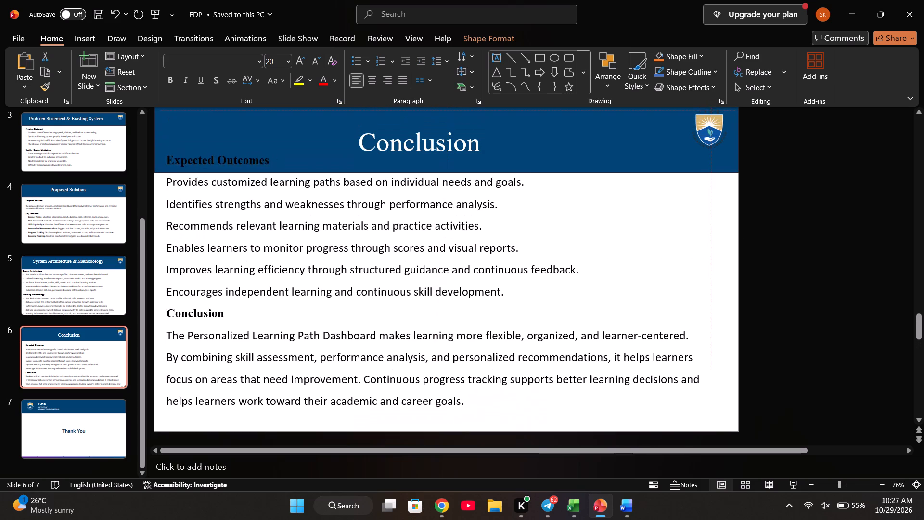
drag(329, 117, 330, 136)
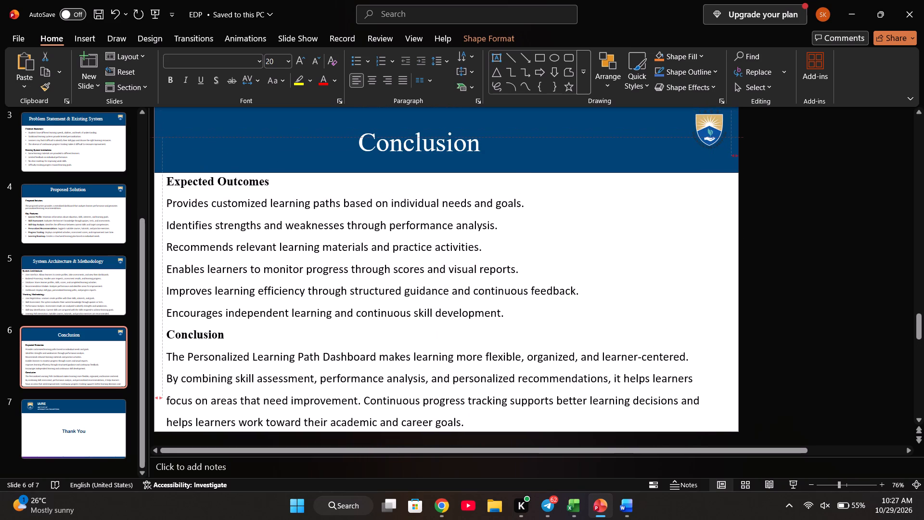
drag(330, 136, 343, 143)
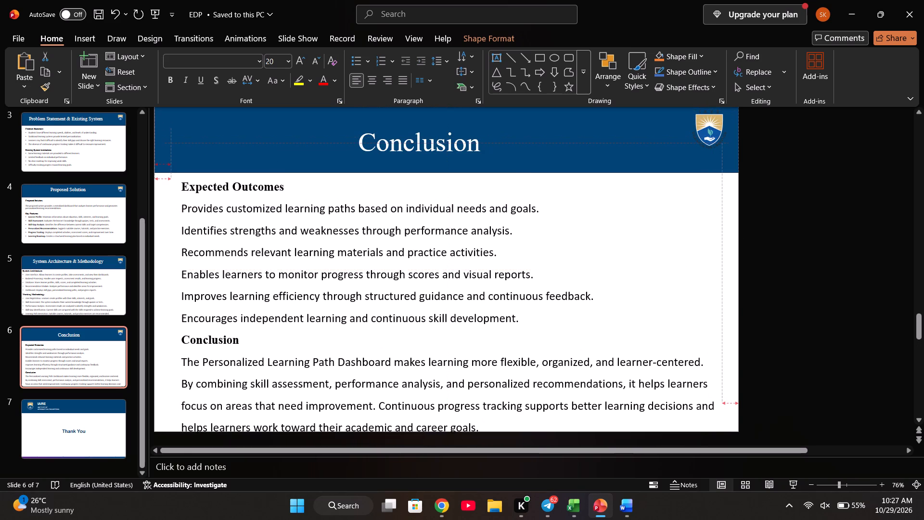
drag(343, 143, 345, 139)
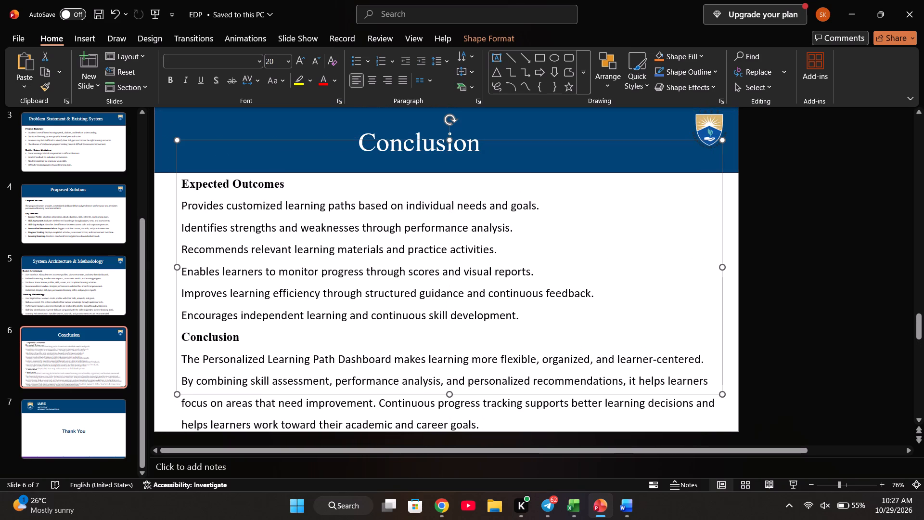
Set the line spacing of all body text on the Conclusion slide to 1.0.
click(267, 333)
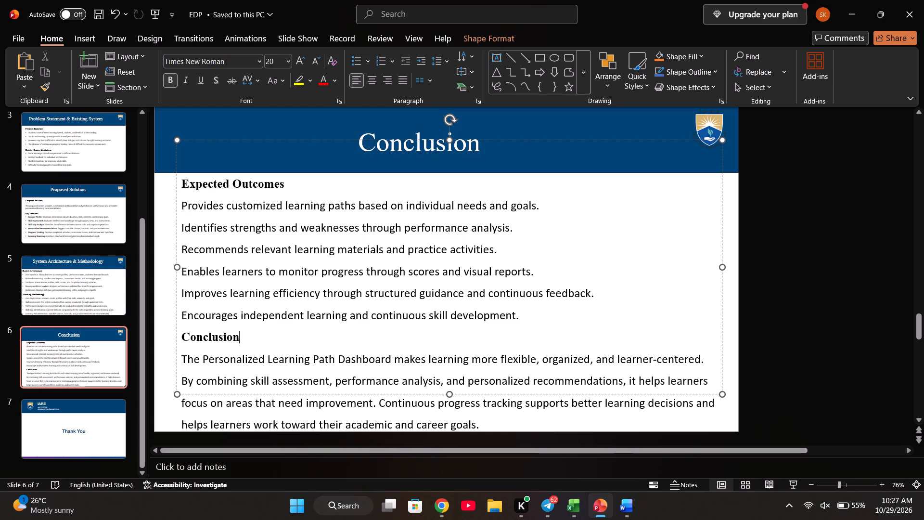
drag(184, 184, 471, 439)
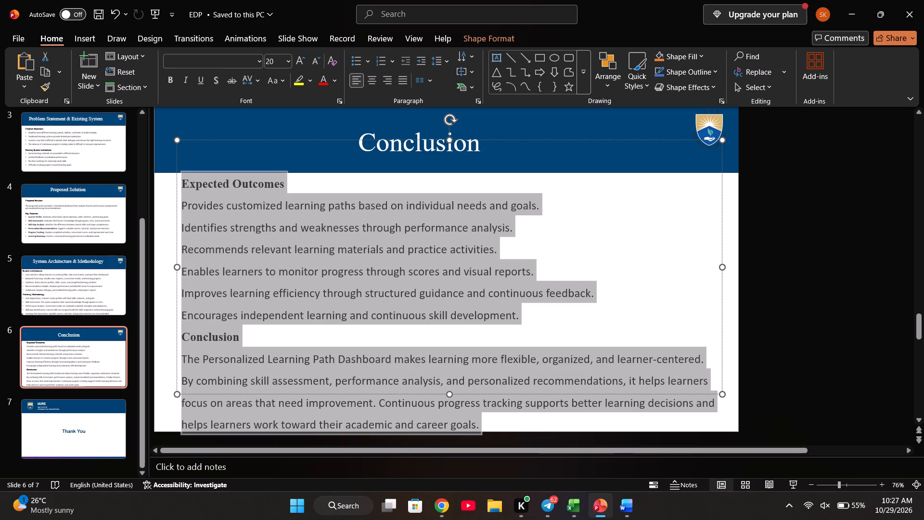
drag(471, 439, 482, 423)
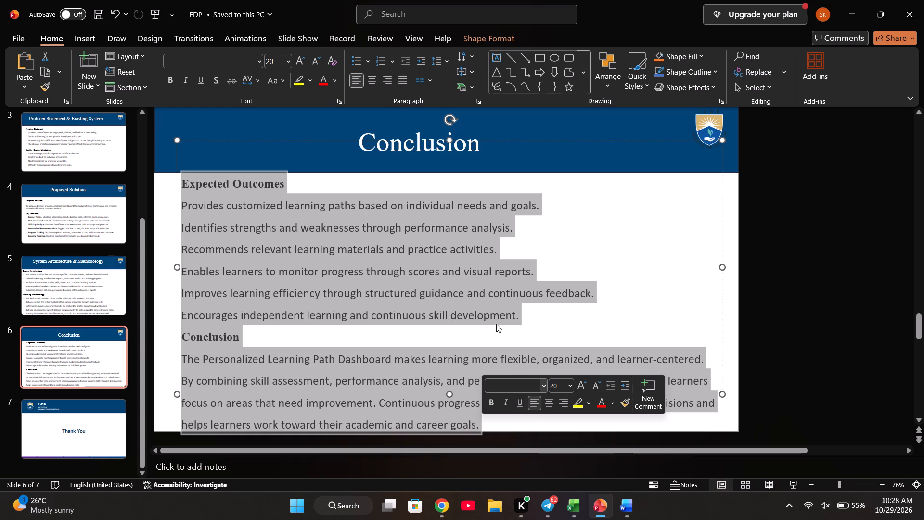
click(441, 58)
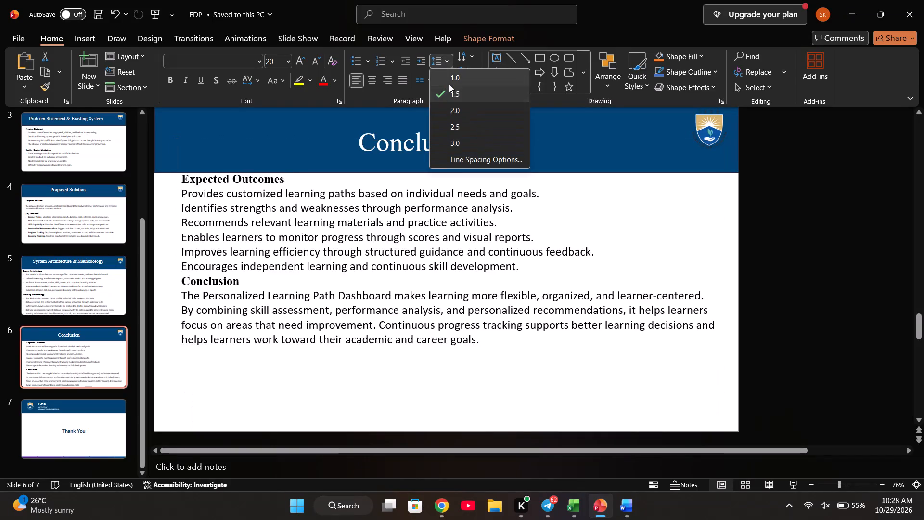
click(449, 84)
click(244, 191)
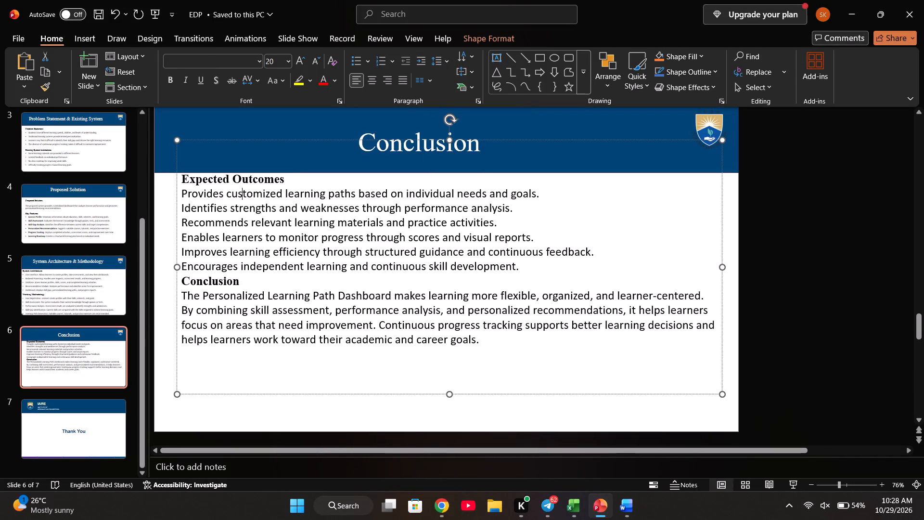
Shift the Conclusion slide's body text box slightly left and down, close to the slide's left edge.
drag(181, 194, 217, 209)
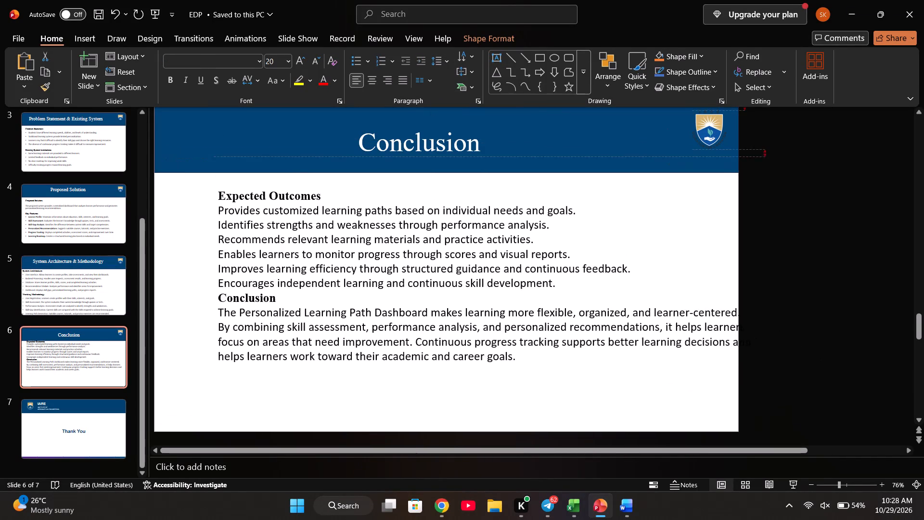
drag(217, 209, 163, 205)
Apply round bullets to the six lines under the "Expected Outcomes" heading.
drag(165, 202, 181, 213)
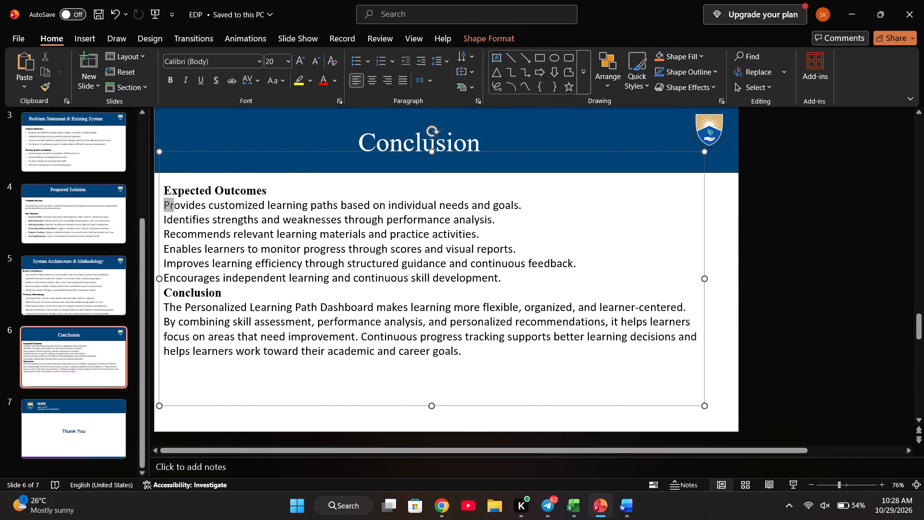
drag(181, 213, 570, 274)
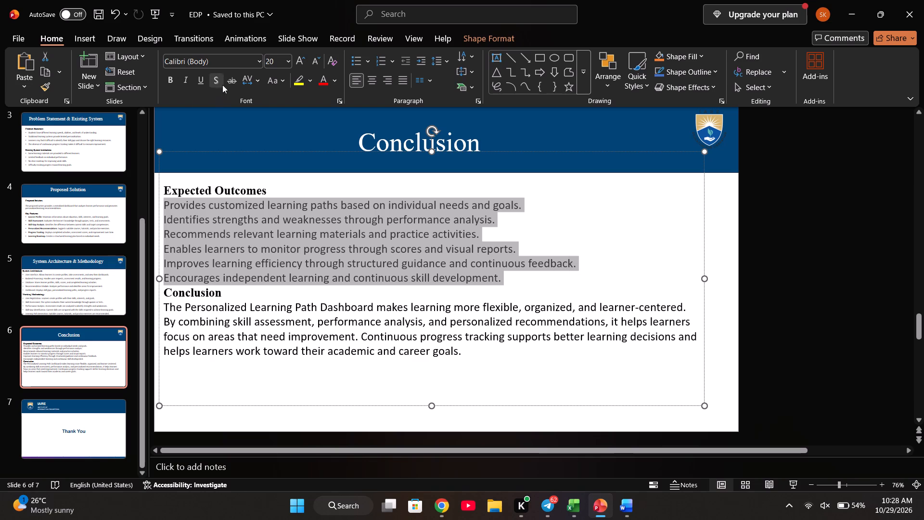
click(356, 60)
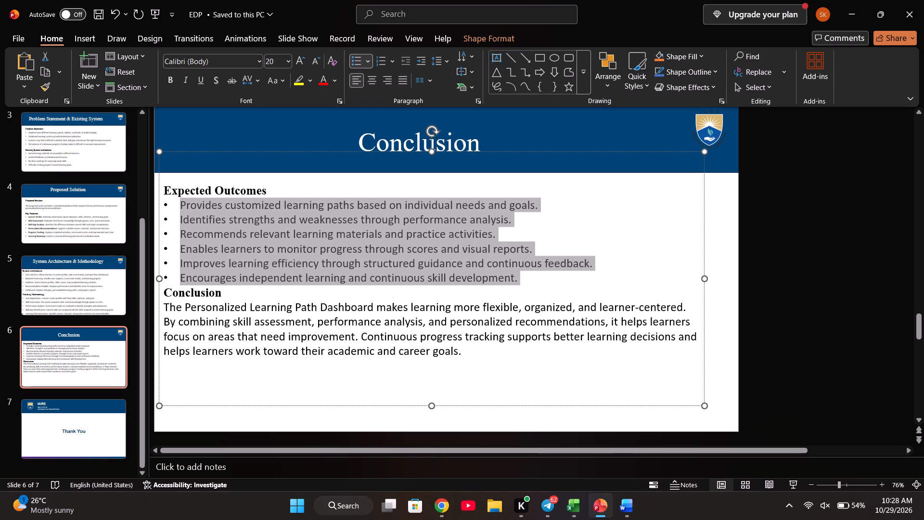
Set the line spacing of the six "Expected Outcomes" bullets to 1.5.
click(448, 59)
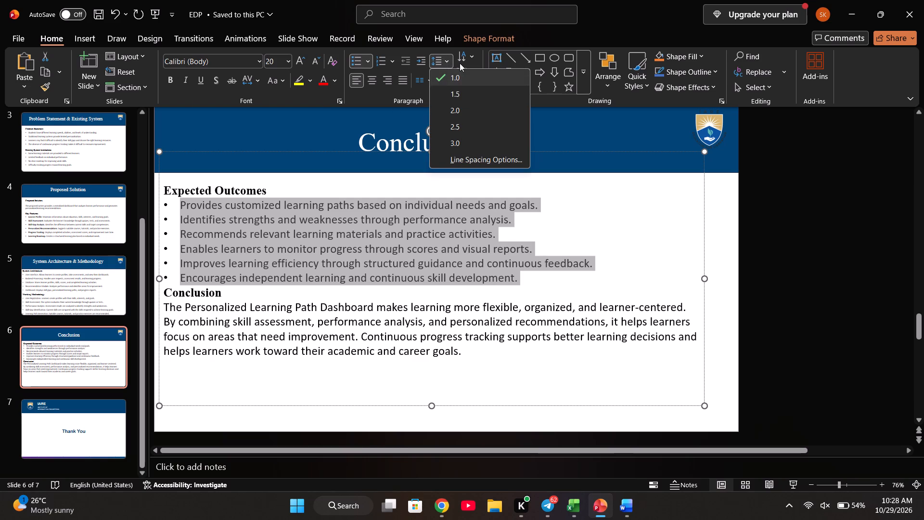
click(448, 89)
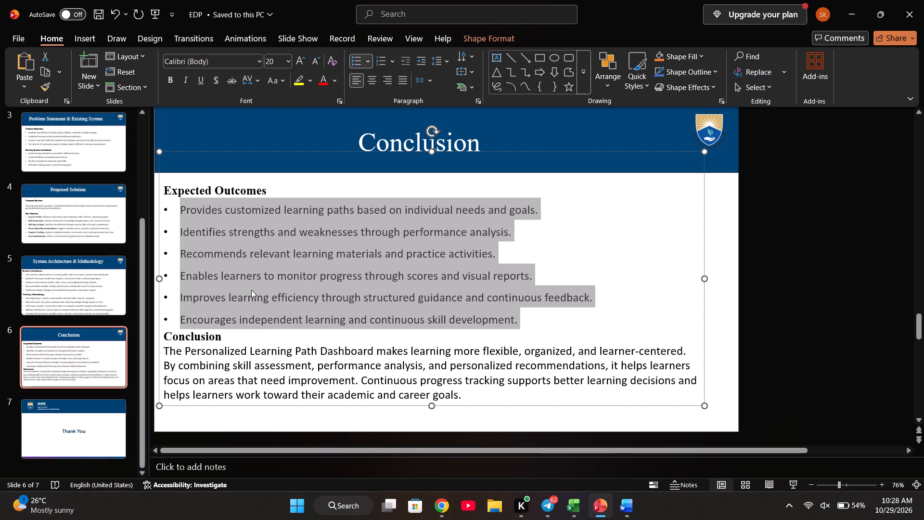
Select the whole paragraph under the "Conclusion" heading in the body text.
click(167, 349)
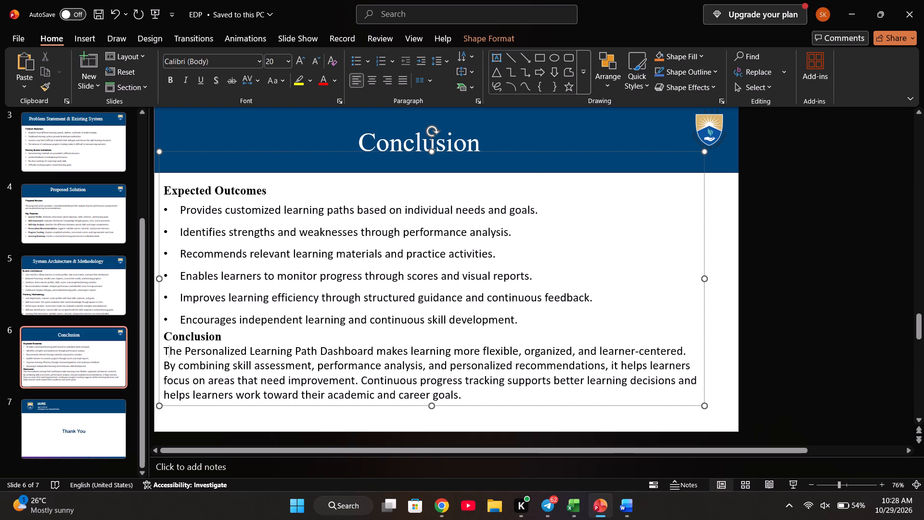
drag(165, 352, 465, 393)
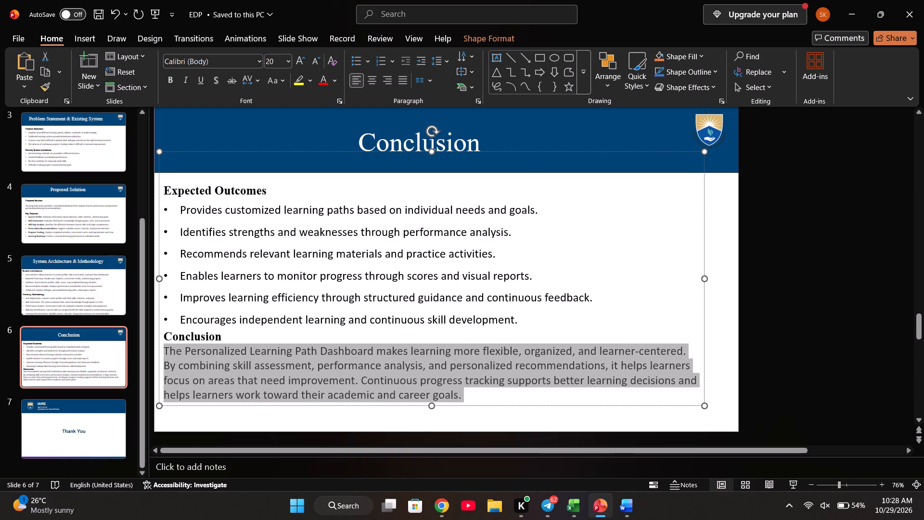
Set the line spacing of the selected paragraph under the "Conclusion" heading to 1.5.
click(436, 61)
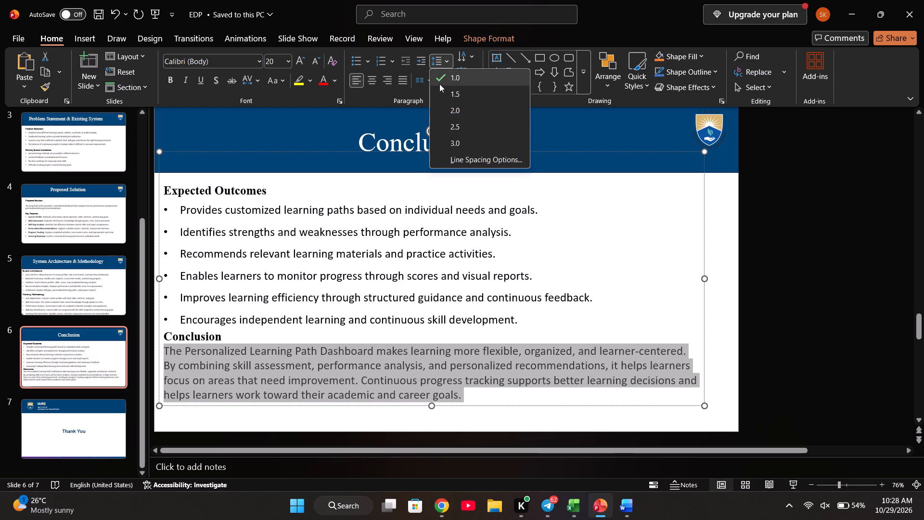
click(441, 87)
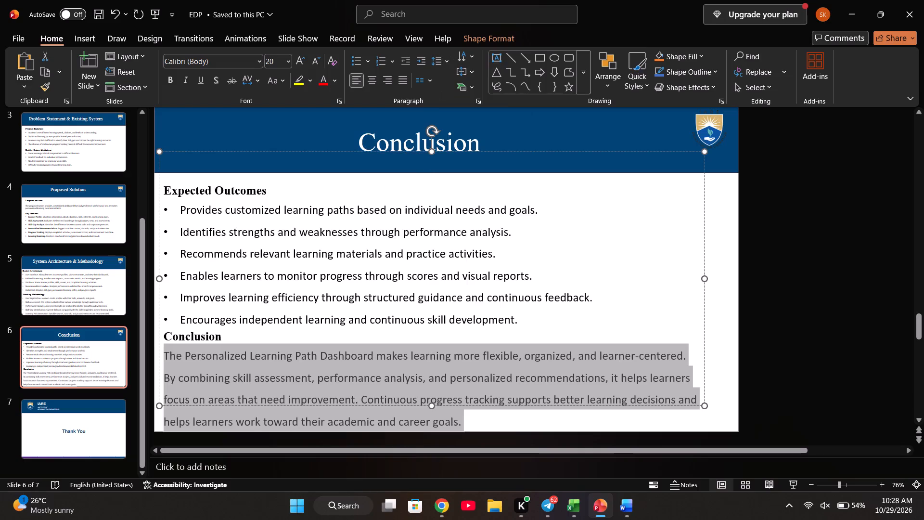
Deselect the paragraph and save the presentation.
click(539, 260)
key(ctrl+s)
key(ctrl+s)
key(ctrl+s)
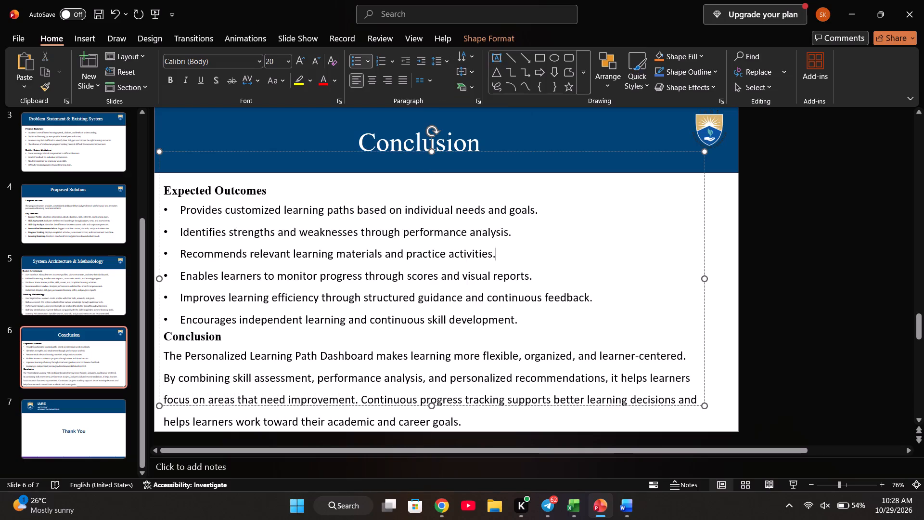
key(ctrl+s)
Save the presentation to the Desktop folder as a PowerPoint Presentation named EDP.
click(16, 37)
click(38, 221)
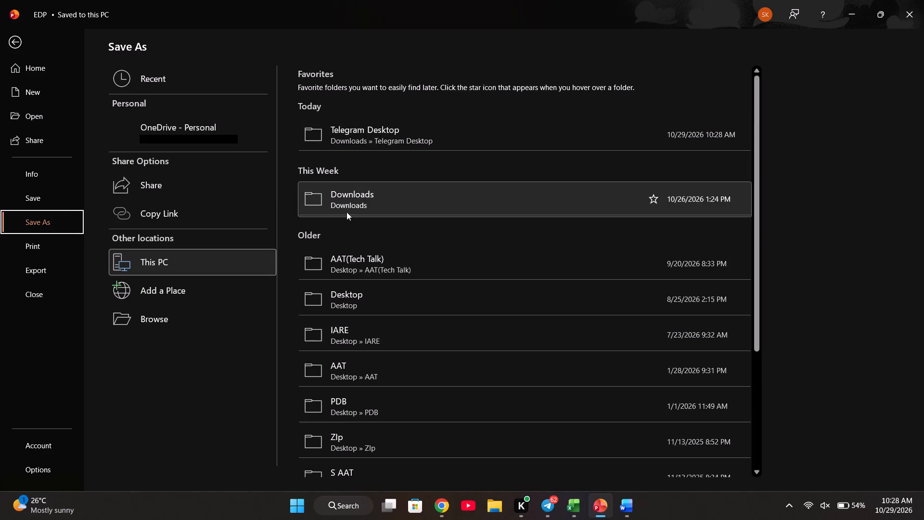
click(348, 312)
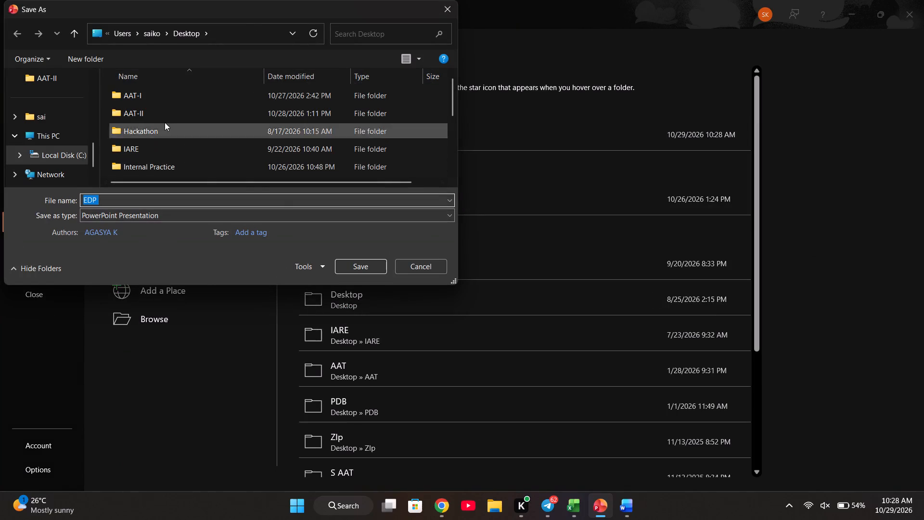
click(343, 263)
Show the desktop to check for the saved EDP file.
key(super+d)
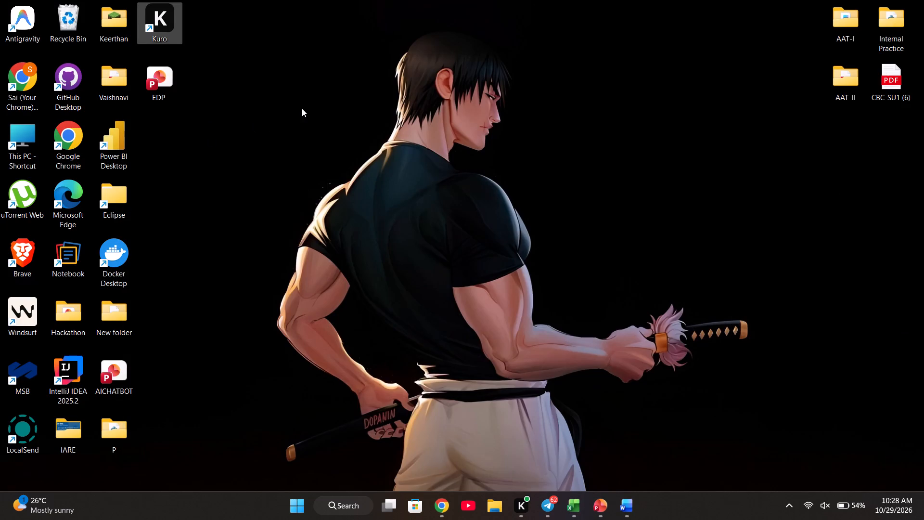
Switch back to the EDP presentation in PowerPoint.
key(alt+Tab)
key(alt+Tab)
key(alt+Tab)
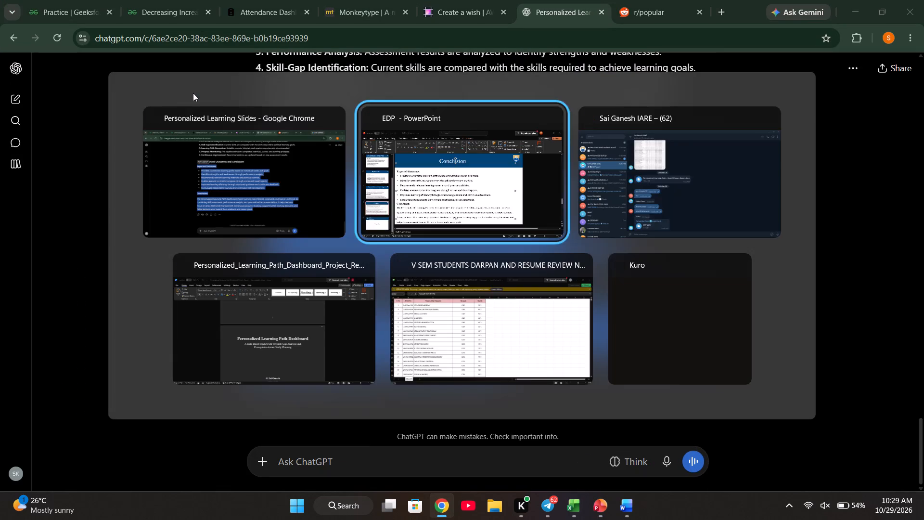